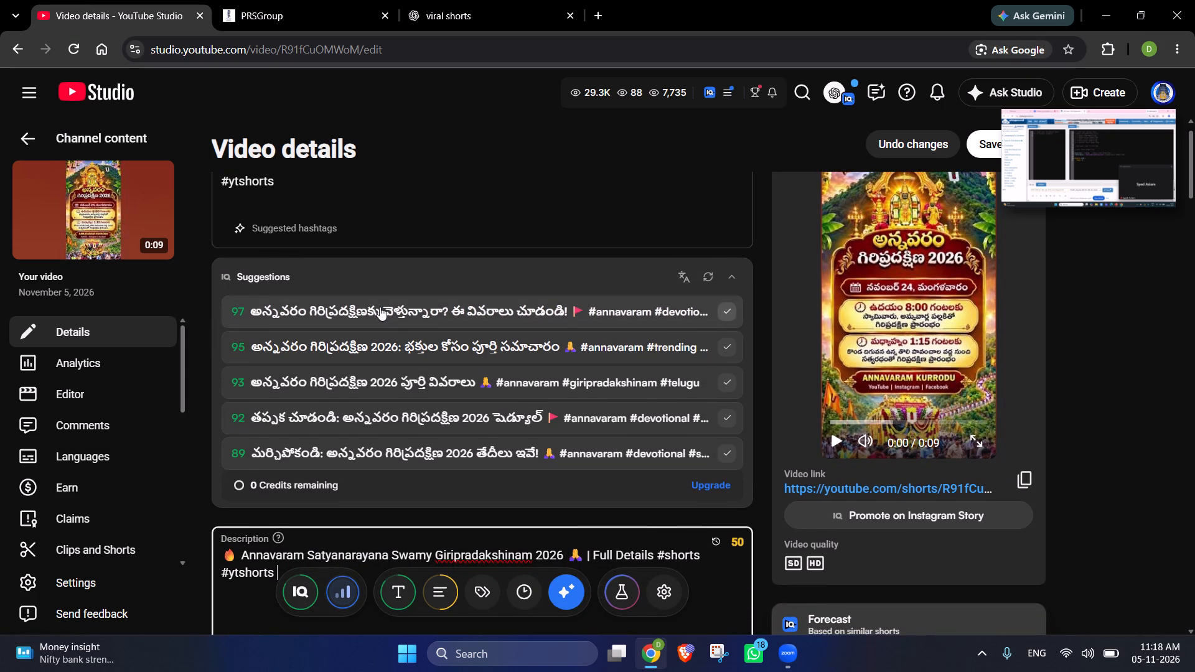
scroll(380, 307, up, 4)
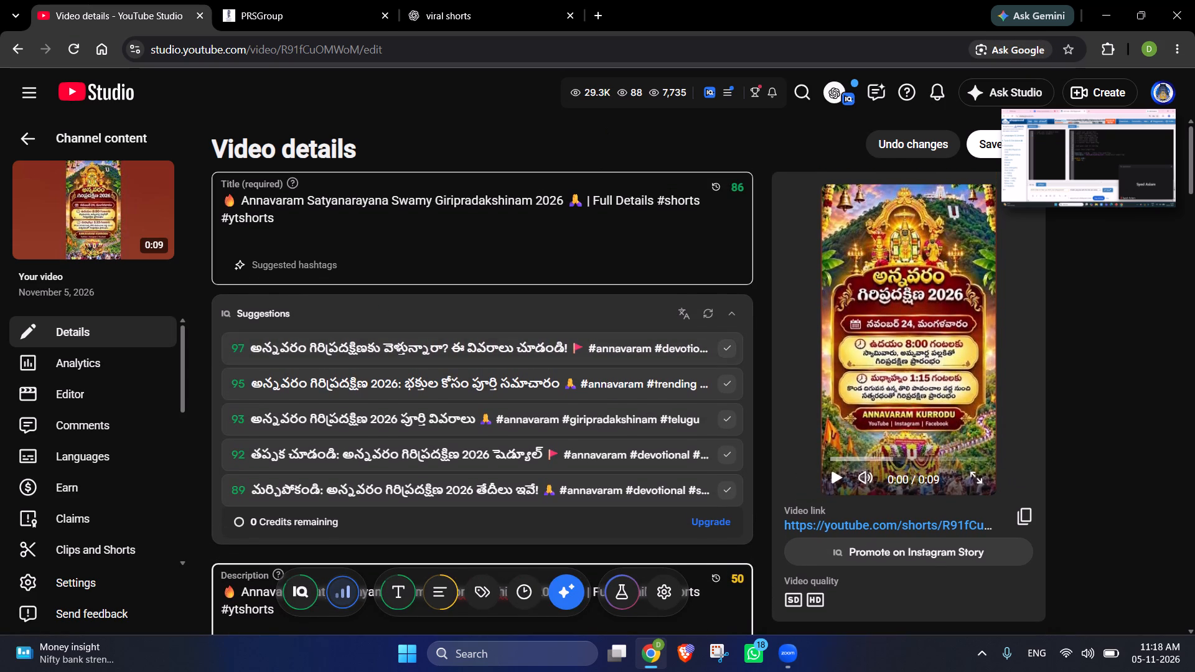
click(652, 207)
text(#ann)
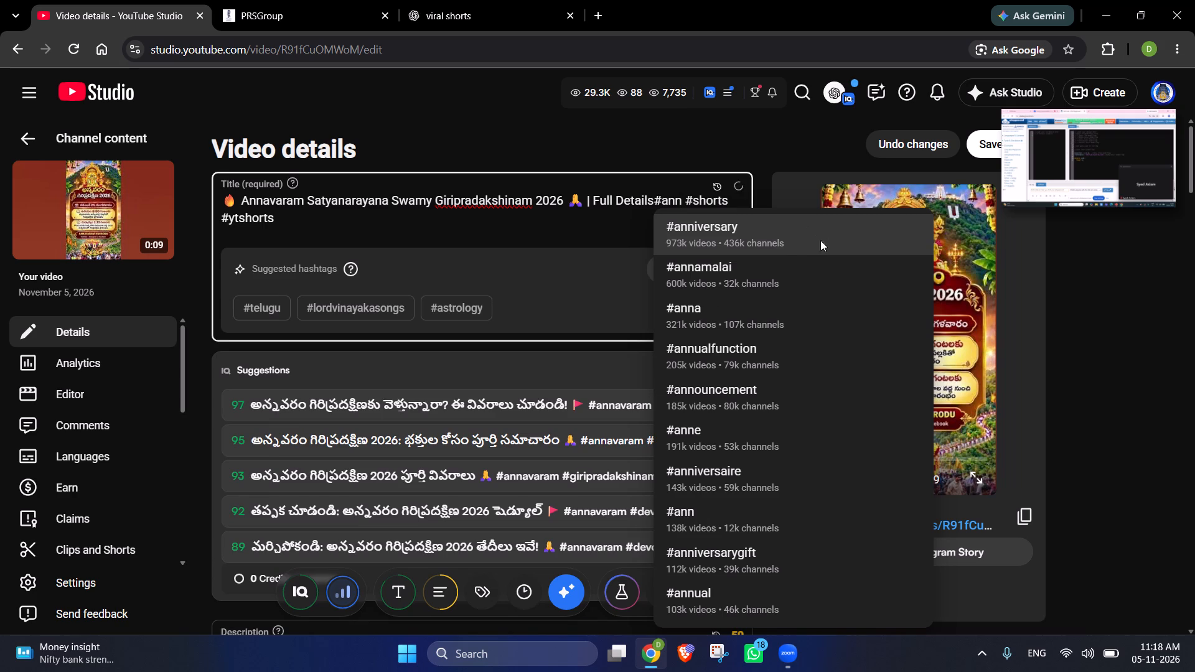
key(a)
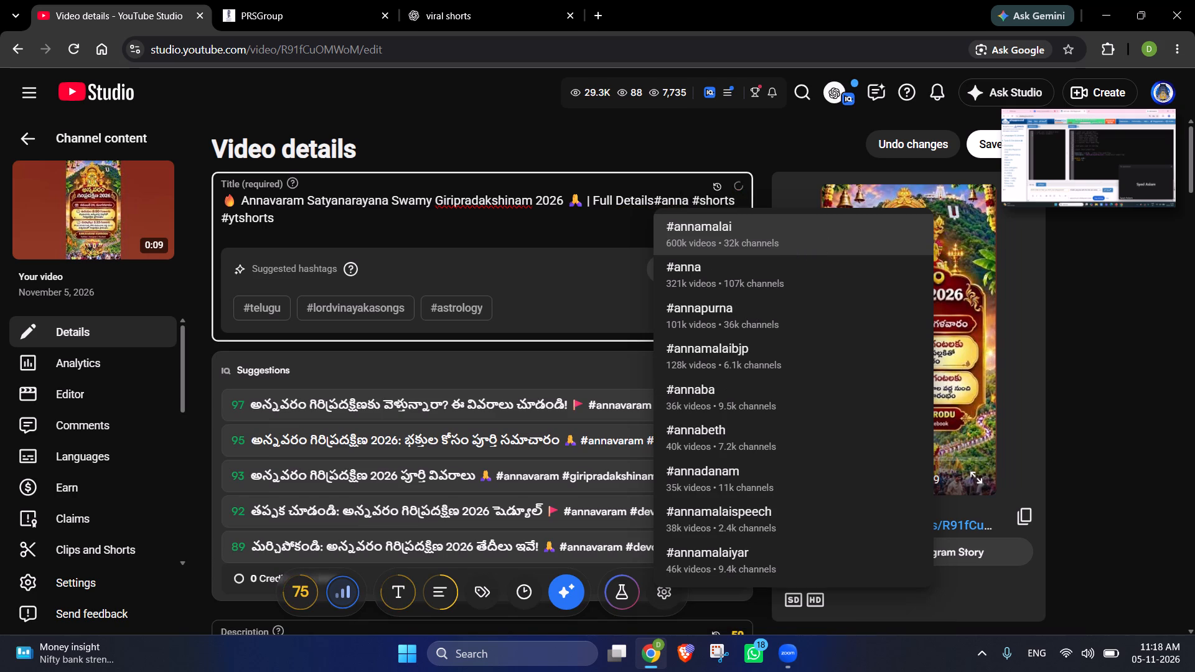
key(v)
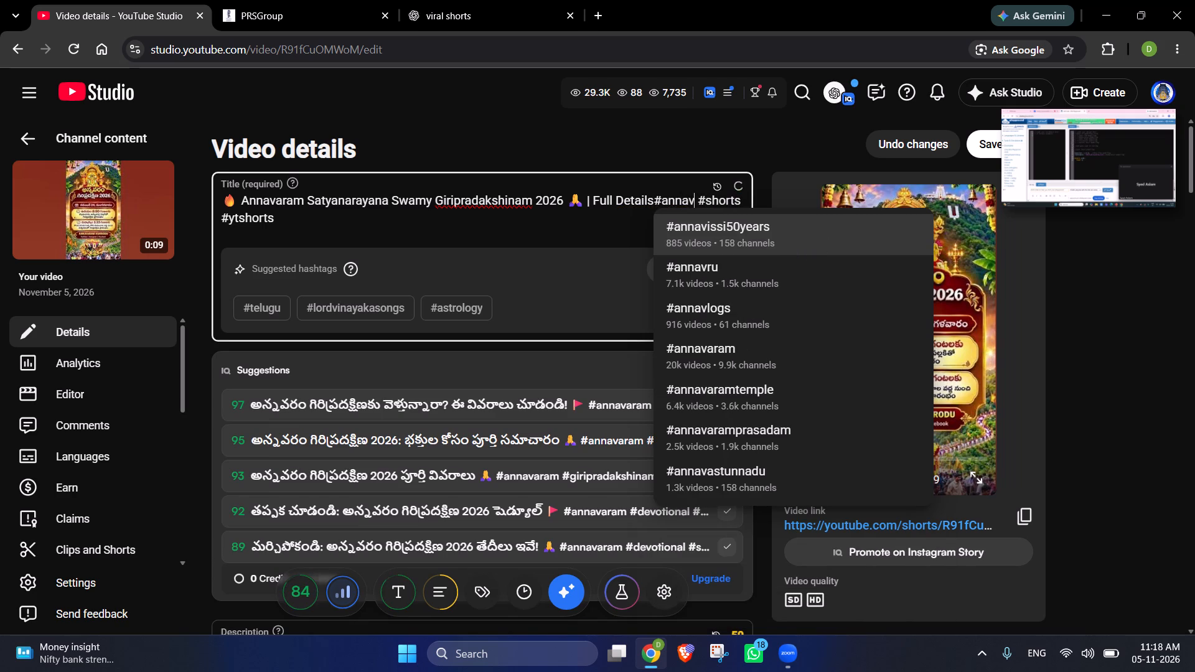
key(a)
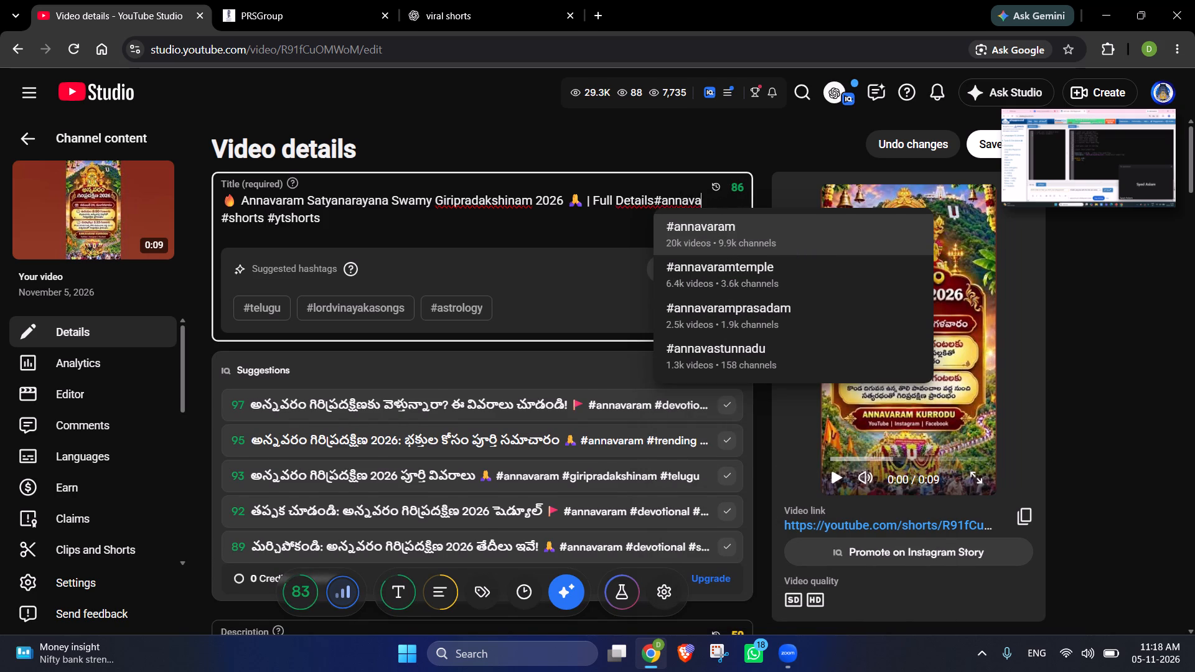
click(734, 232)
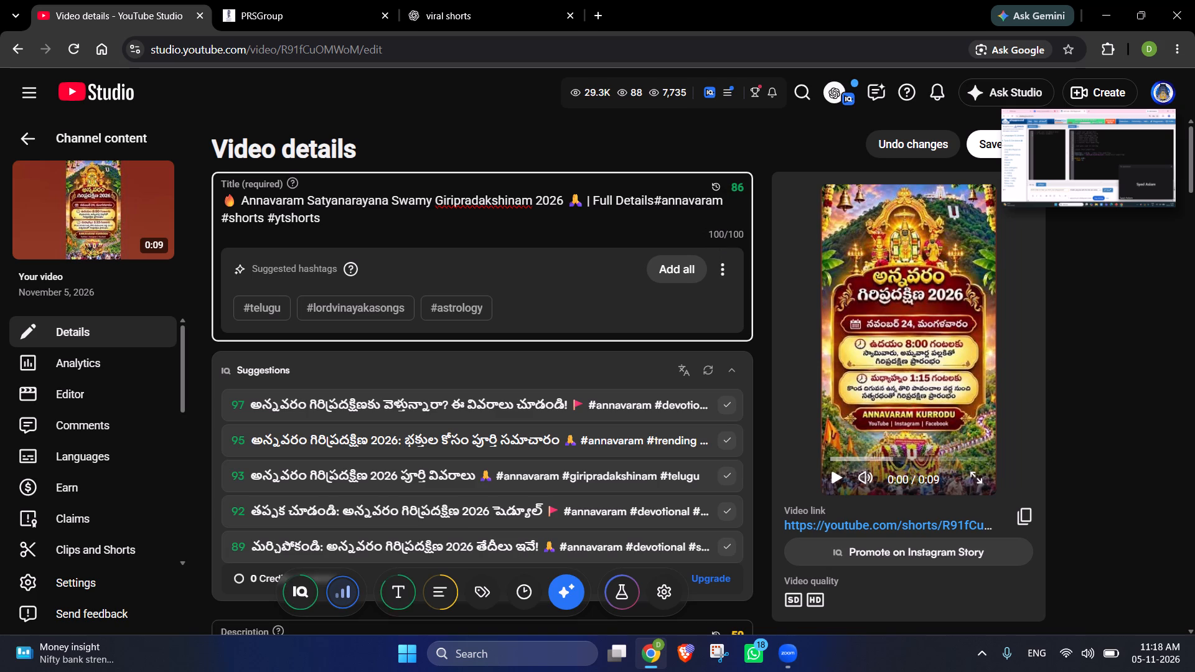
Replace the Short's whole description with a copy of its full current title, including #annavaram.
click(699, 227)
key(ctrl+a)
key(ctrl+c)
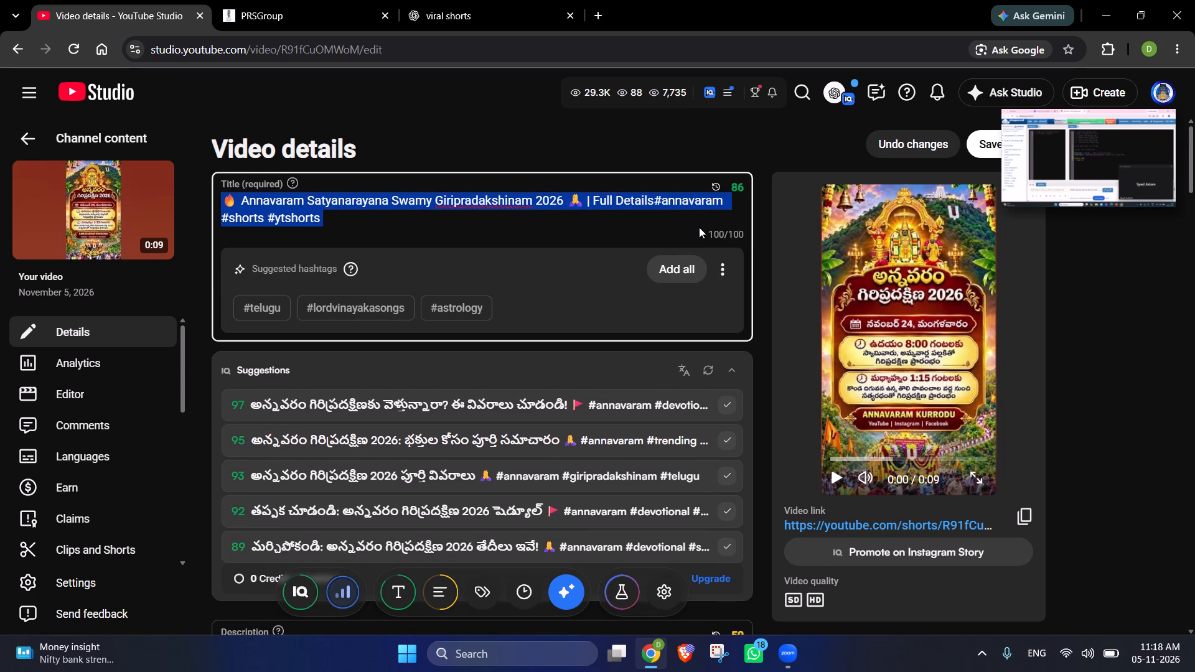
ctrl+scroll(699, 227, down, 2)
ctrl+click(542, 473)
key(ctrl+a)
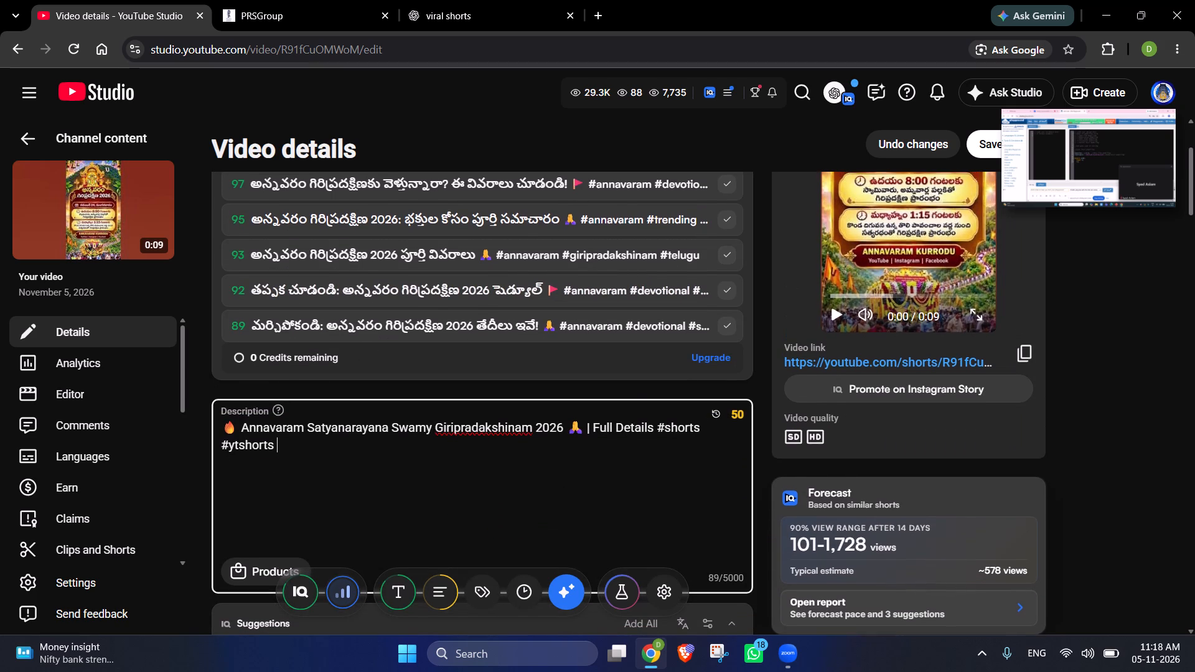
key(ctrl+v)
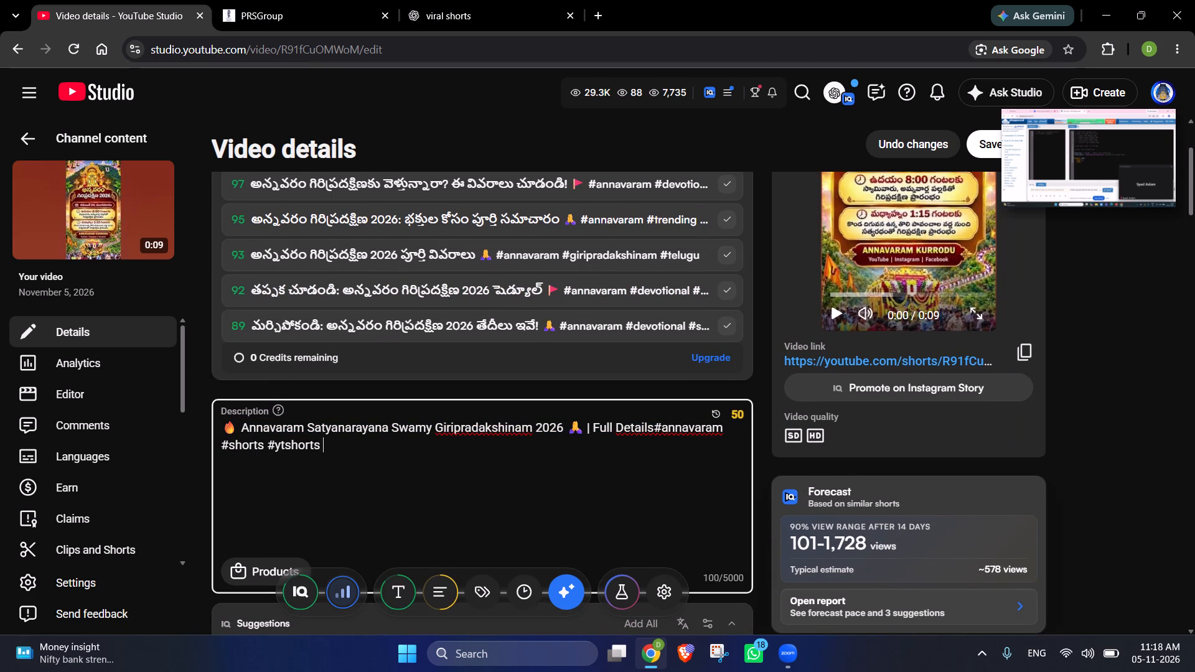
Copy the viral shorts chat's hashtag line, #Annavaram to #AnnavaramKurrodu, and append it to the end of the Short's description.
key(shift+numbersign)
key(BackSpace)
click(380, 0)
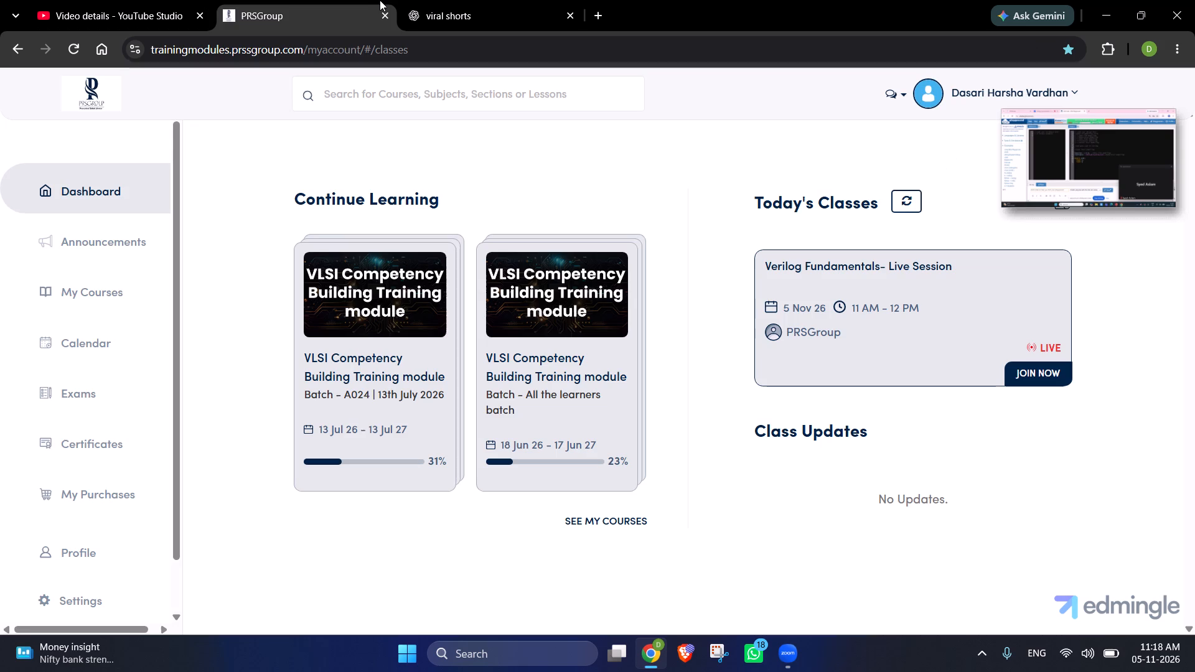
click(436, 0)
key(ctrl+c)
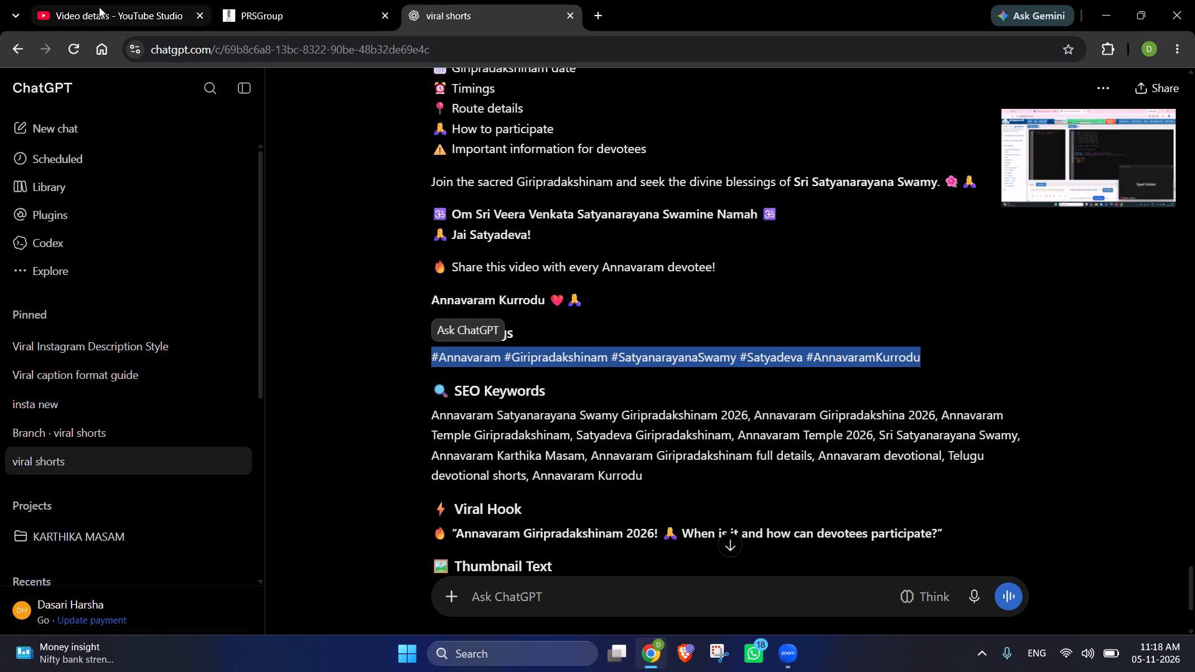
click(99, 3)
key(ctrl+v)
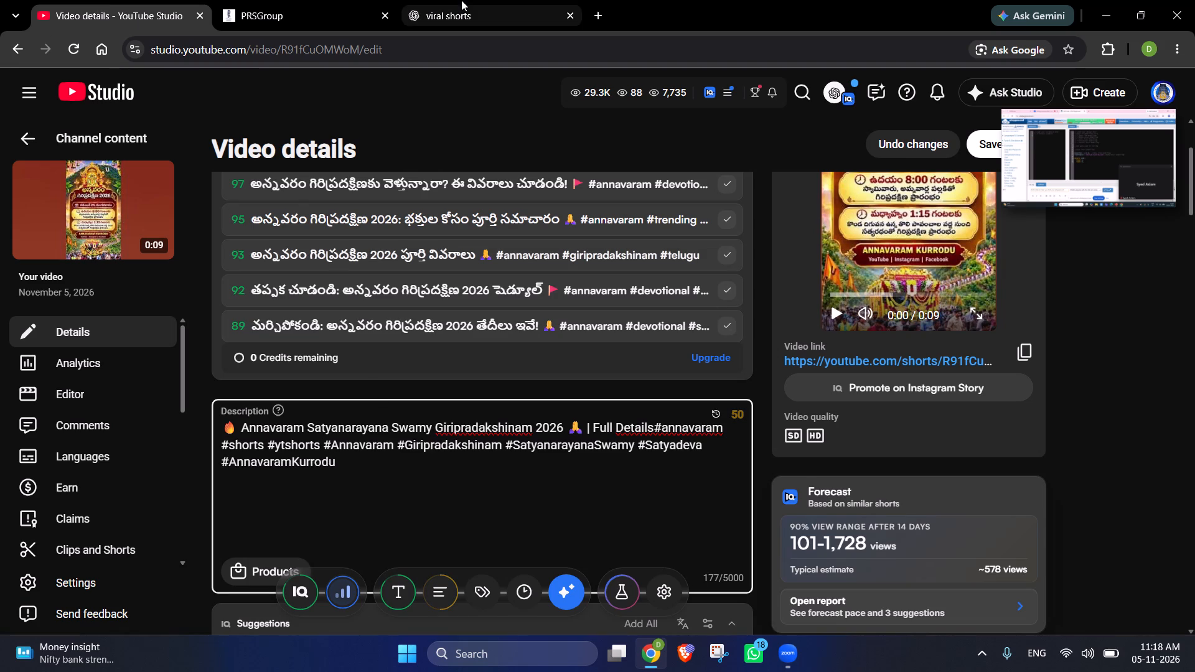
Switch to the viral shorts chat and copy the full SEO Keywords paragraph, from "Annavaram Satyanarayana Swamy Giripradakshinam 2026" to "Annavaram Kurrodu".
click(611, 0)
click(466, 0)
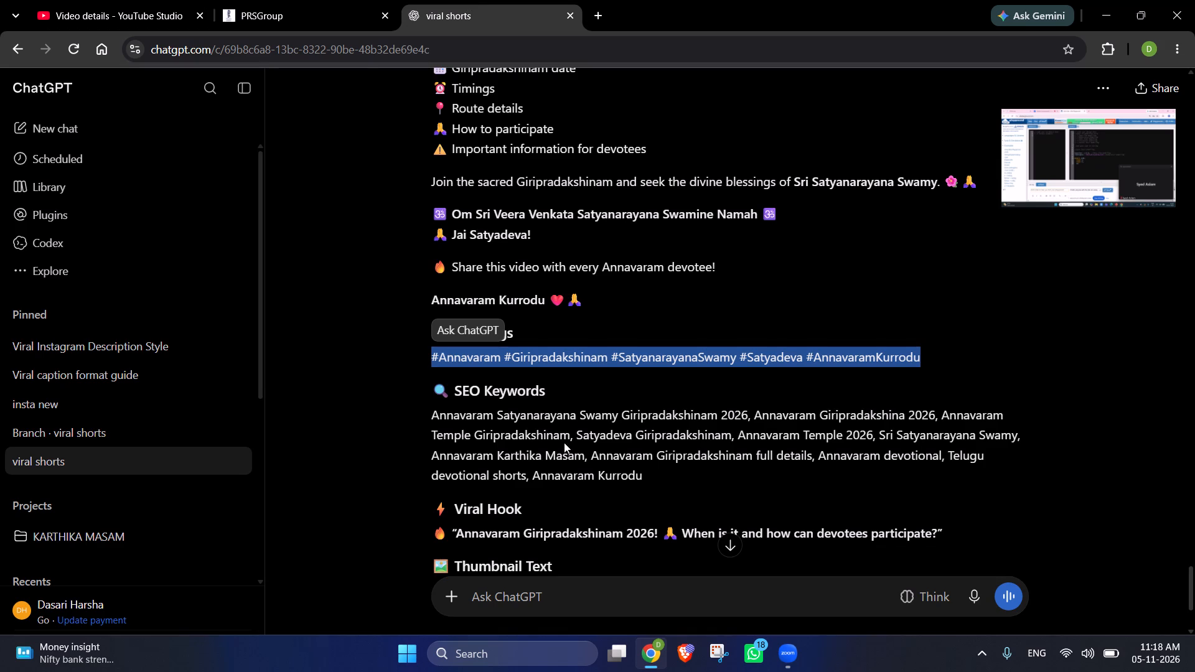
scroll(564, 442, down, 1)
drag(660, 408, 433, 359)
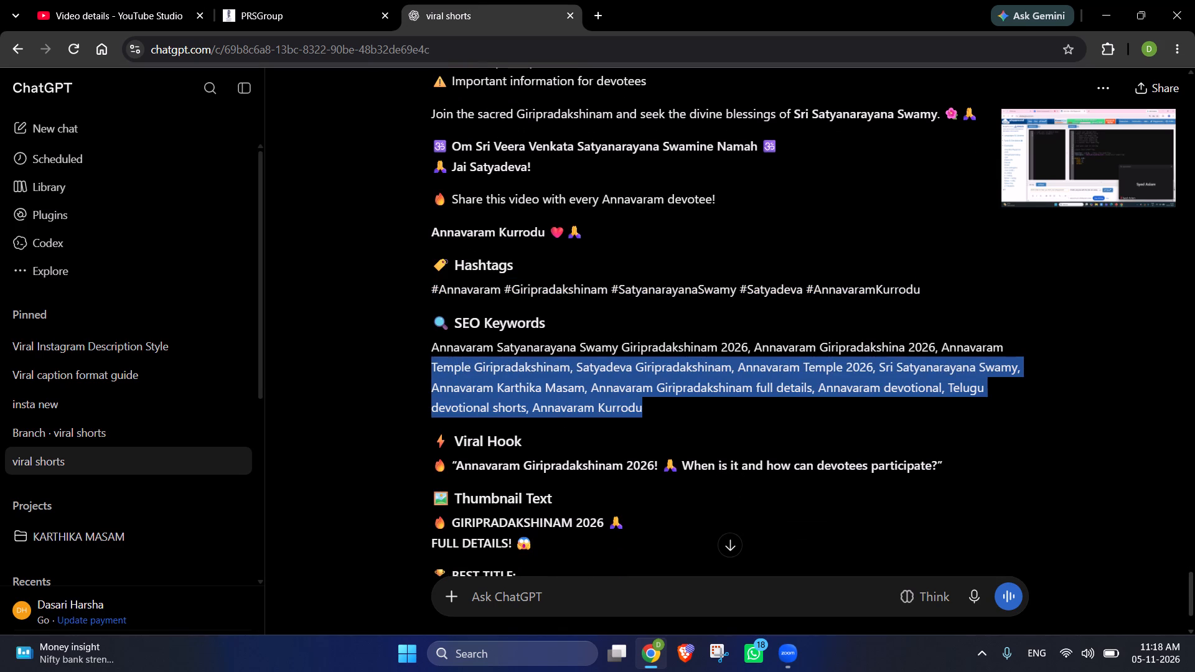
drag(433, 359, 431, 353)
key(ctrl+c)
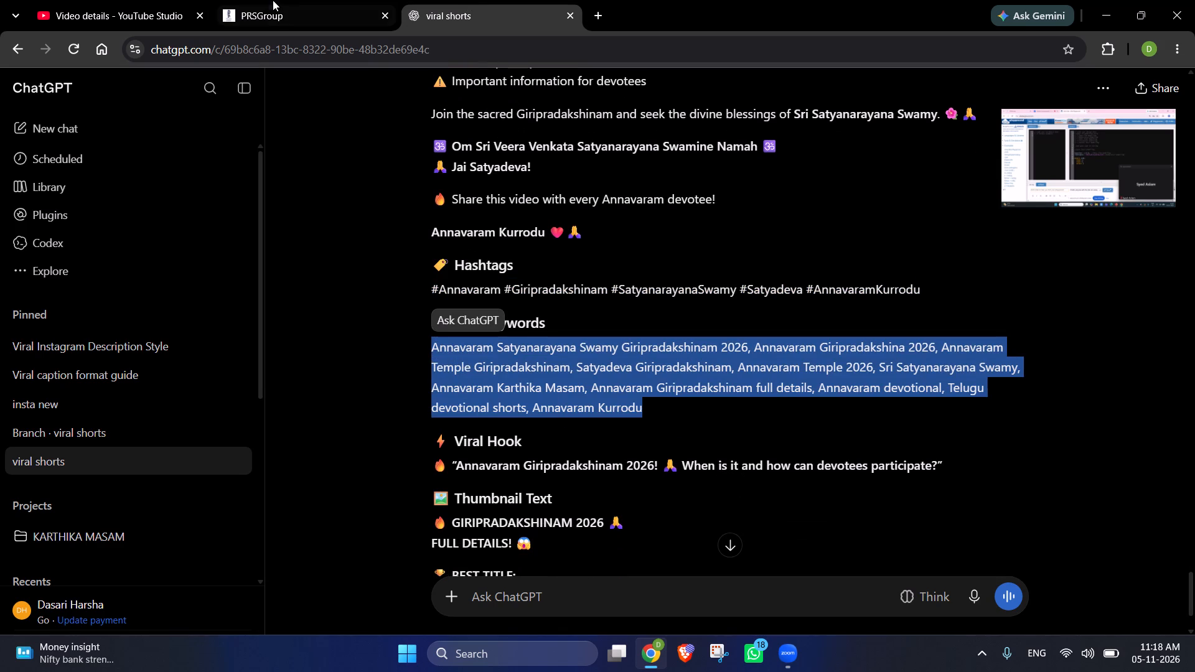
Return to the Short's video details in YouTube Studio and paste the copied SEO keywords as its tags.
click(273, 0)
drag(98, 0, 405, 334)
scroll(405, 334, down, 6)
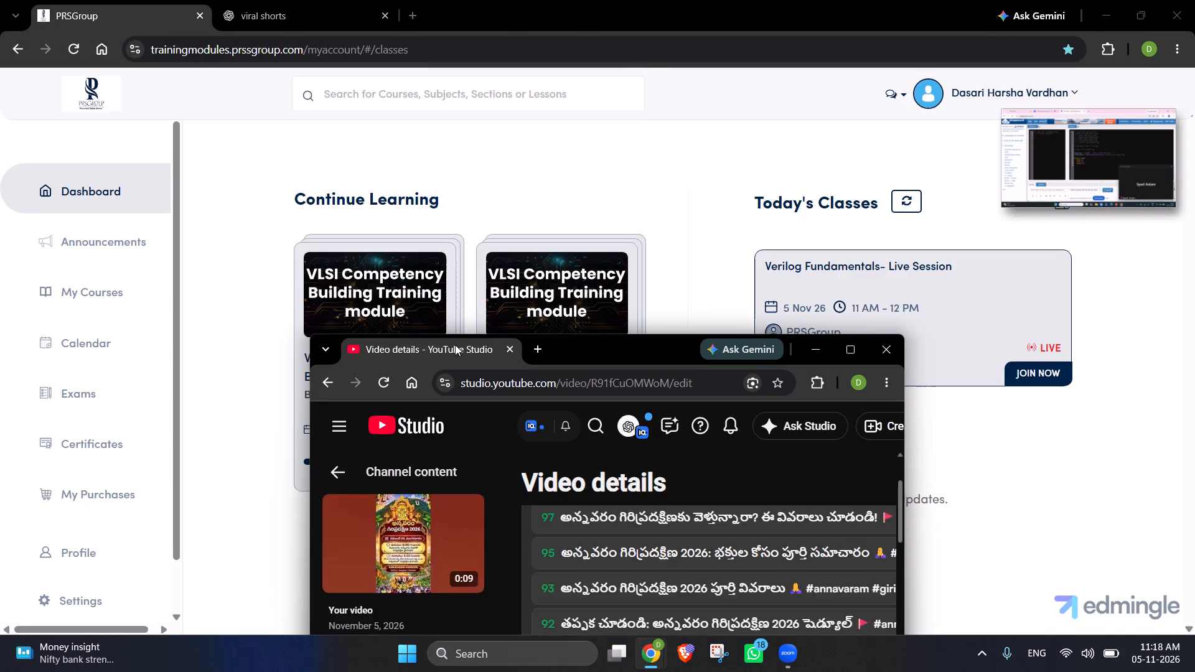
drag(447, 349, 374, 1)
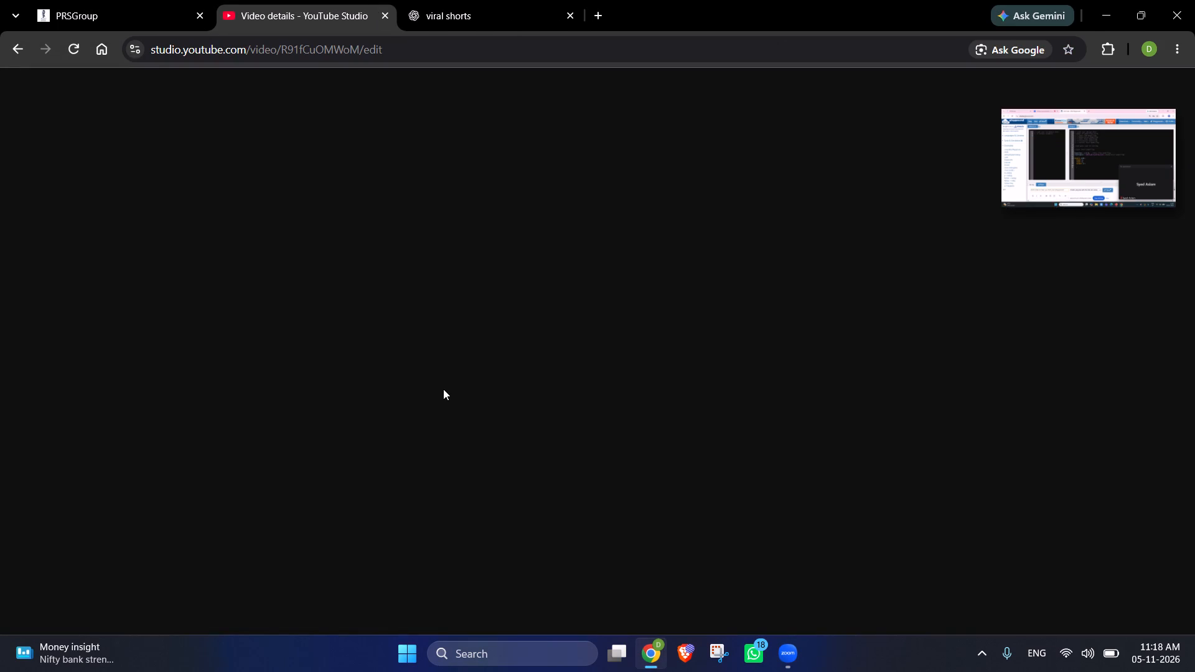
scroll(443, 389, down, 3)
scroll(443, 389, up, 2)
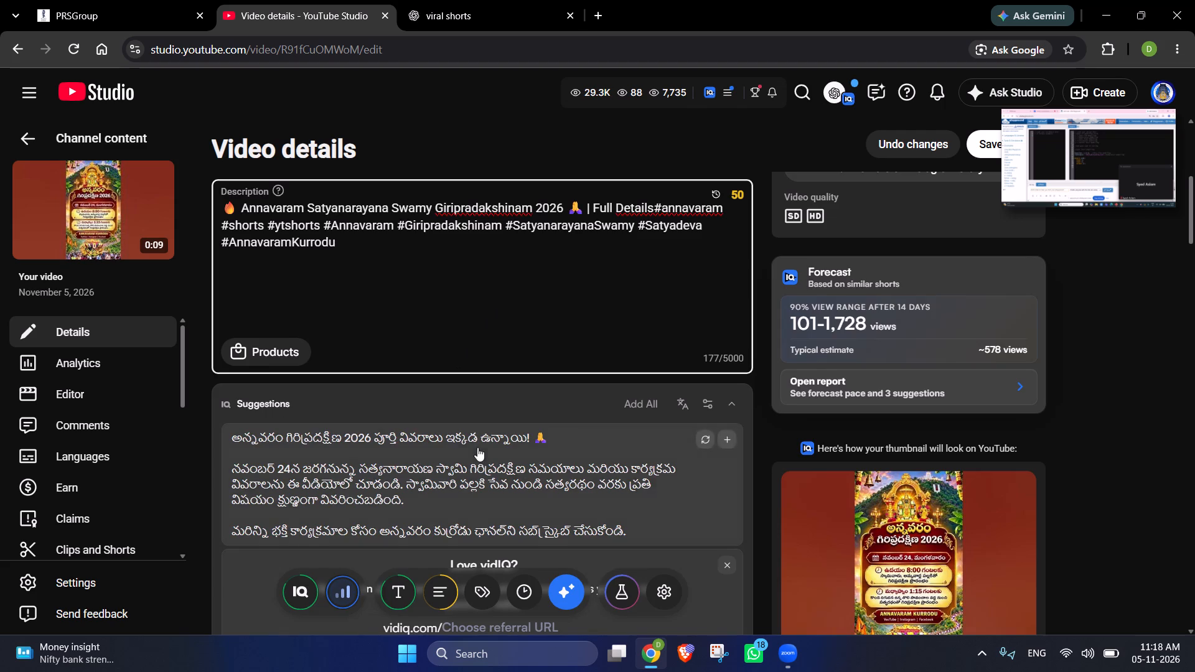
scroll(477, 447, down, 9)
scroll(477, 447, up, 3)
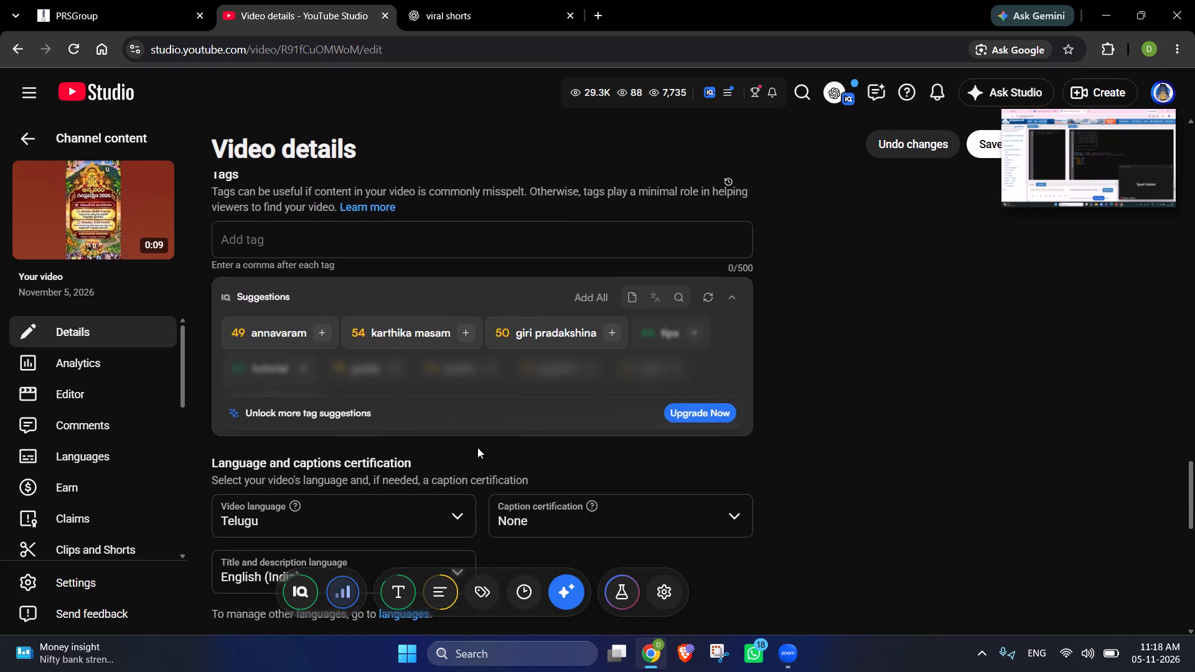
scroll(477, 447, up, 2)
click(468, 362)
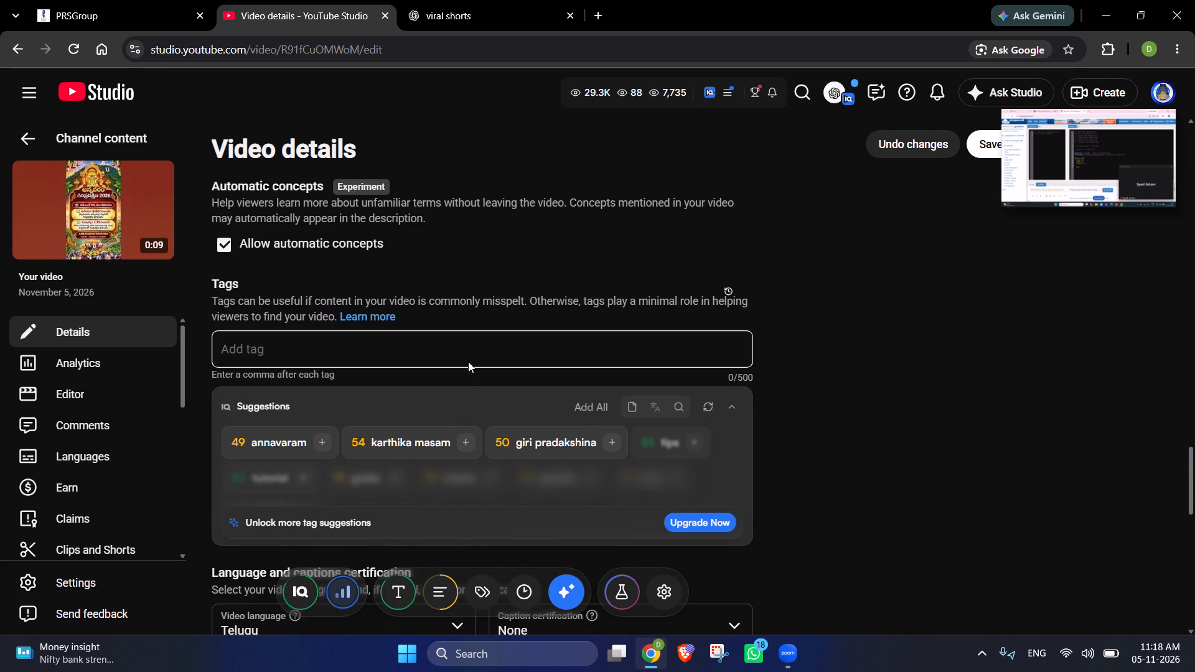
click(468, 362)
click(430, 353)
key(ctrl+v)
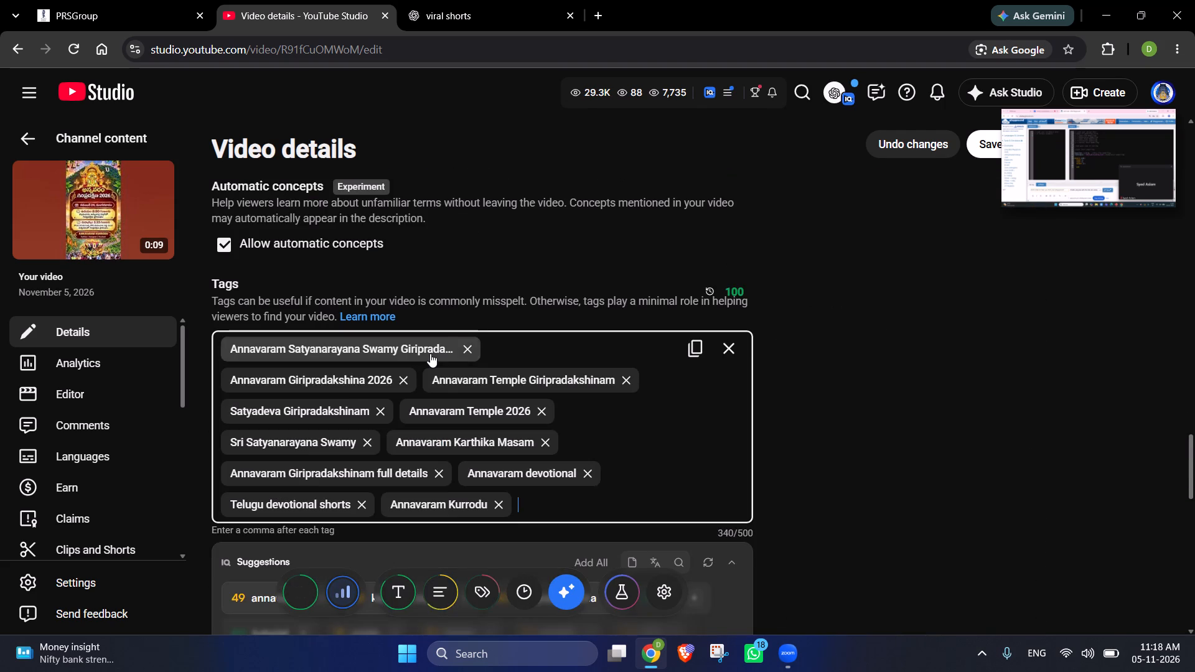
Add the suggested tags "annavaram", "karthika masam", "giri pradakshina" and "chaganti koteswara rao" to the Short.
scroll(415, 448, down, 1)
click(329, 505)
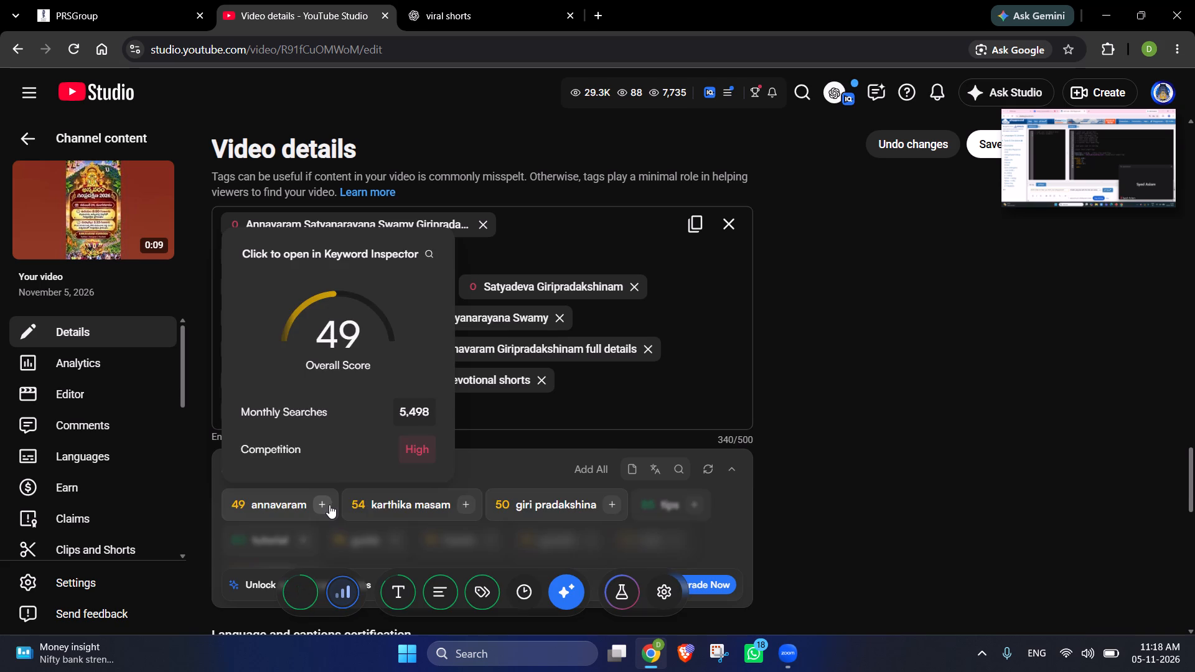
click(345, 503)
click(345, 503)
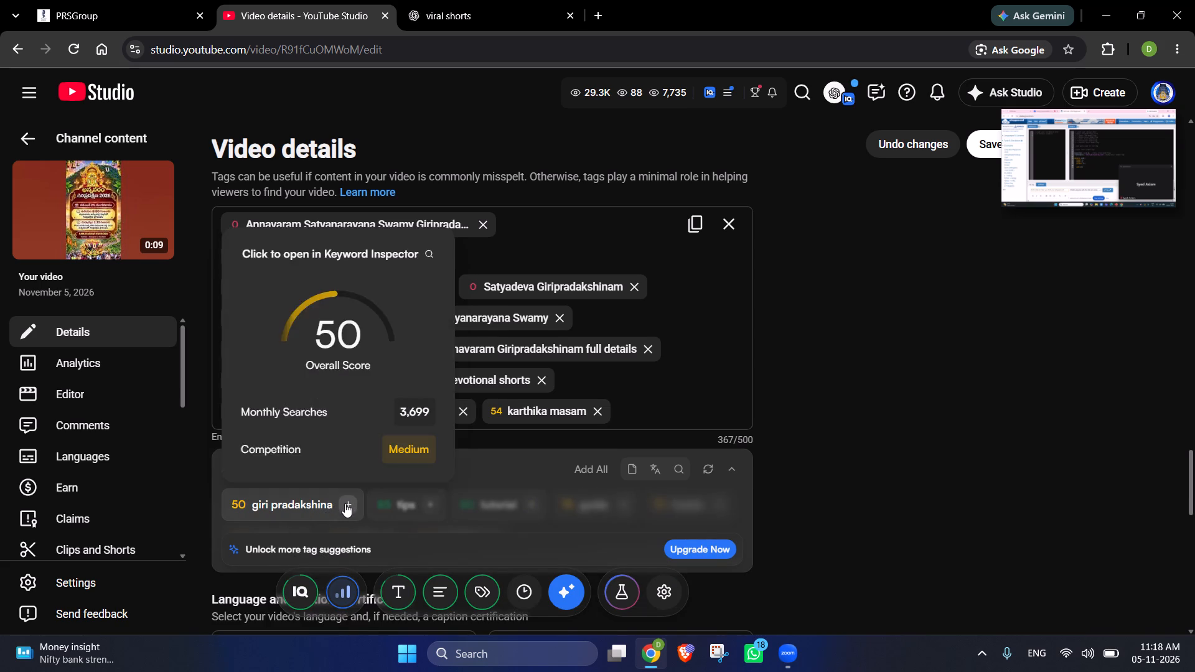
click(732, 494)
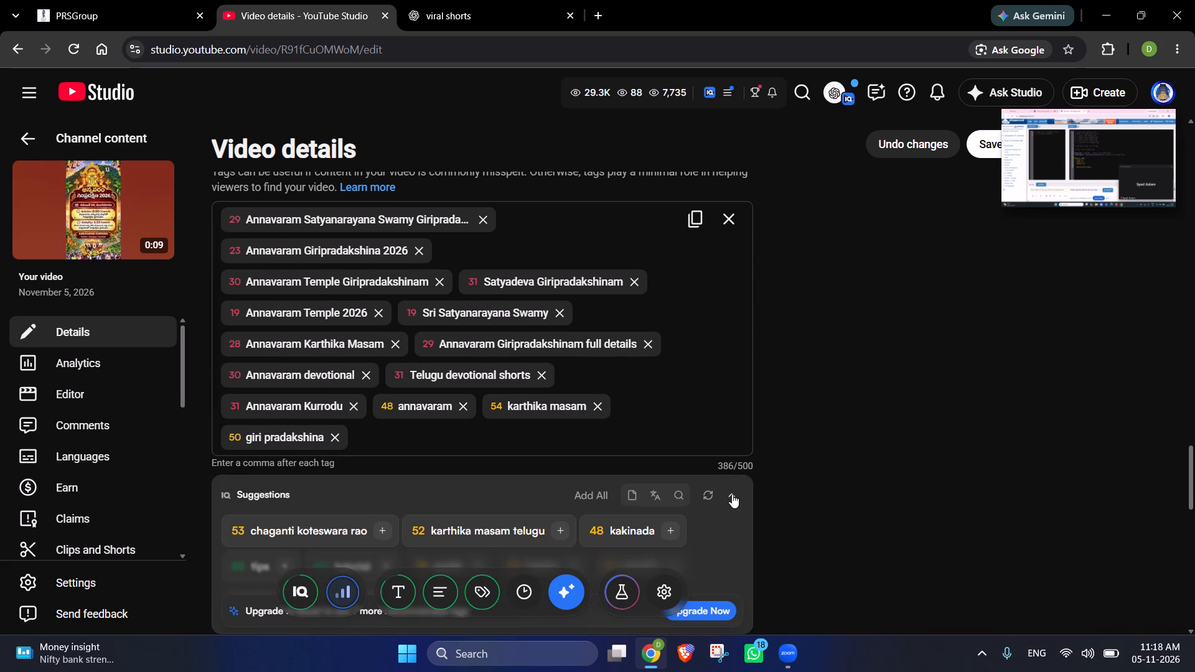
click(386, 534)
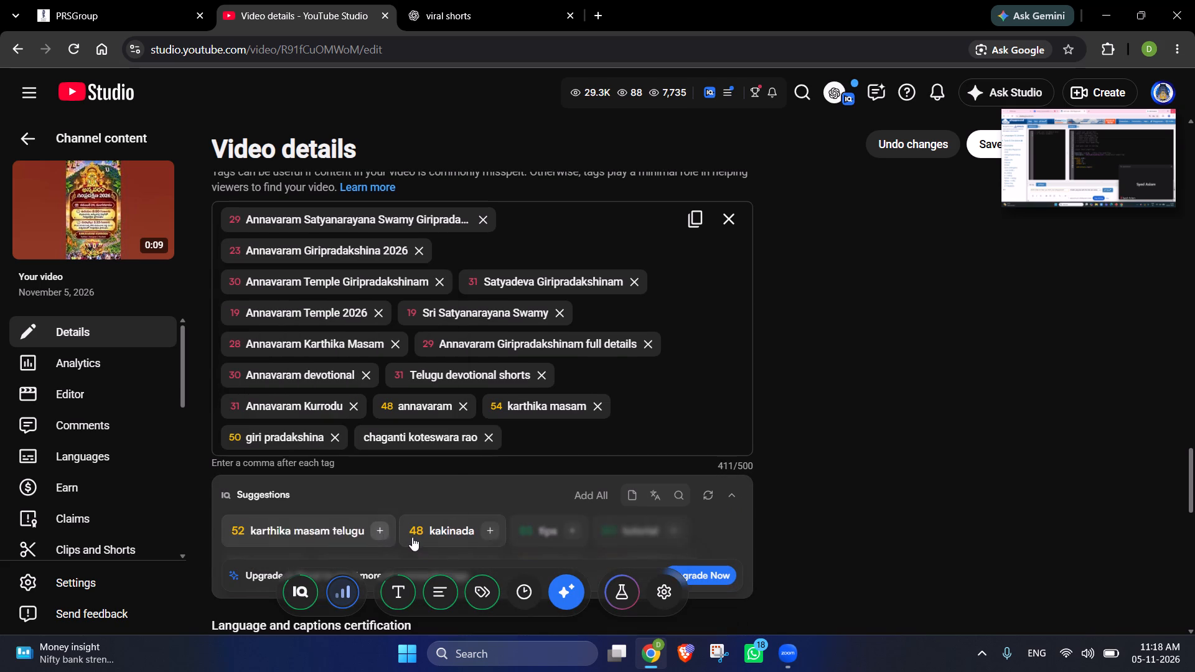
Open the suggested tag "karthika masam telugu" in Keyword Inspector, select that keyword and try to select all the listed keywords.
click(385, 539)
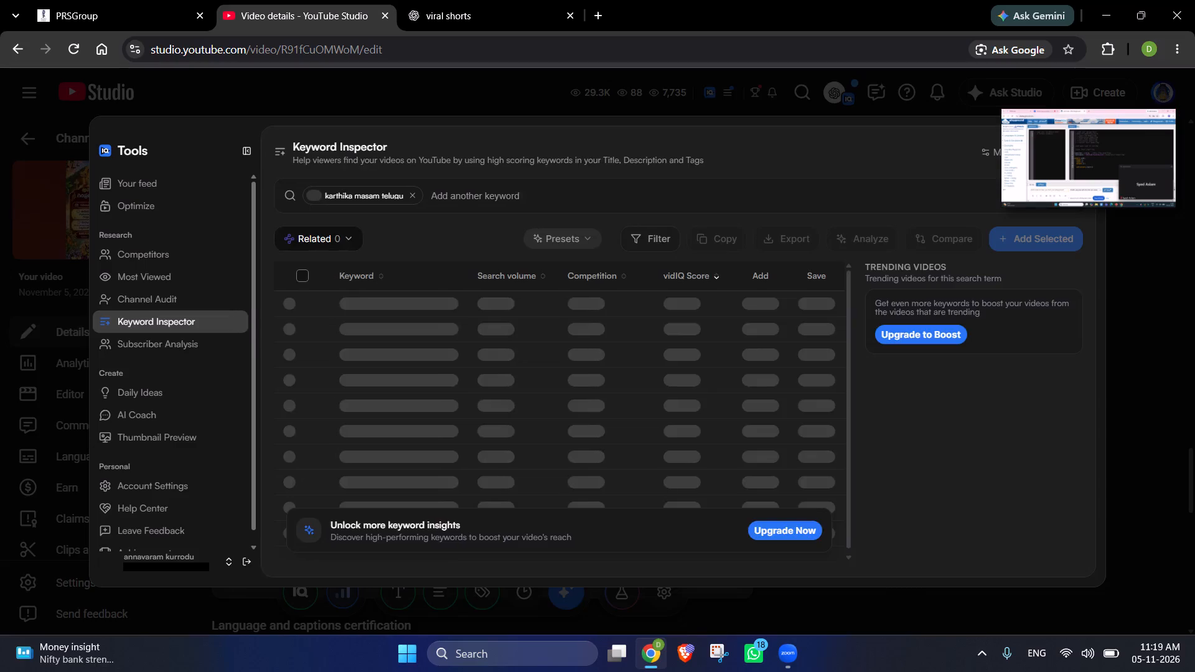
click(317, 299)
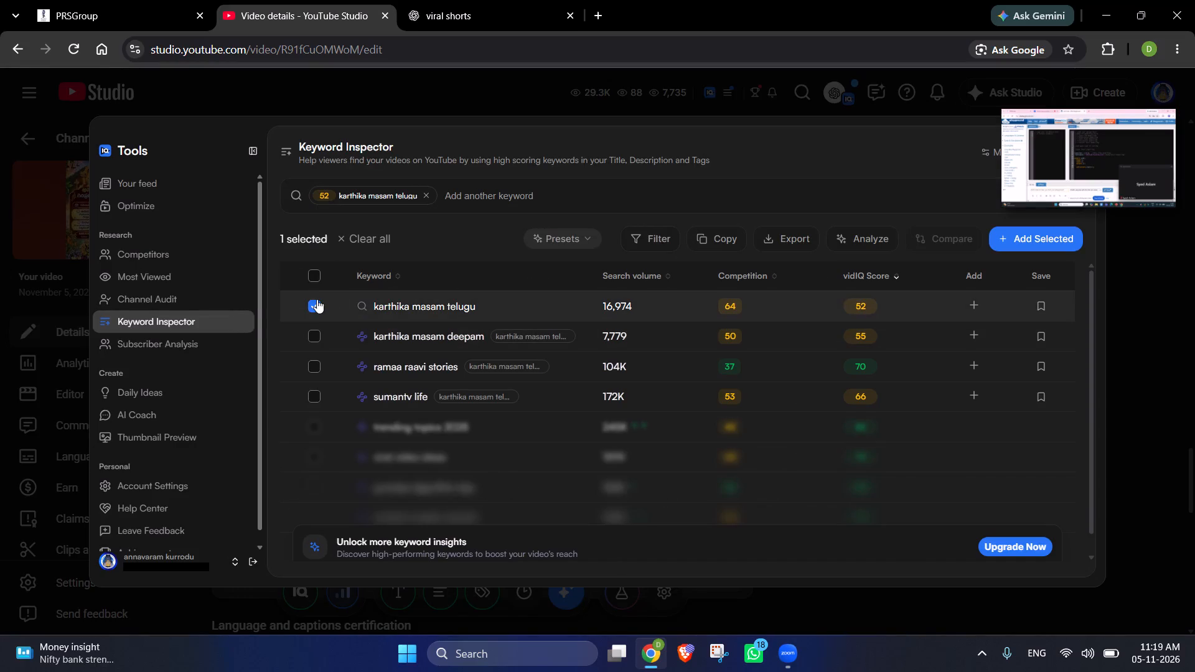
click(316, 273)
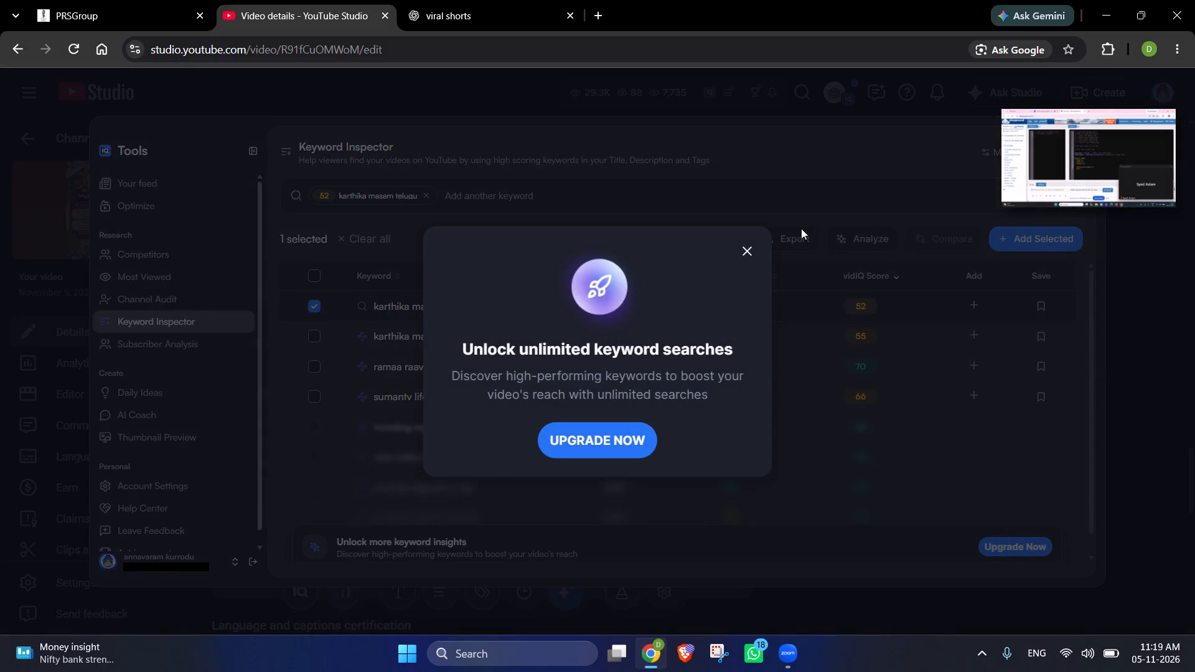
click(757, 254)
click(851, 124)
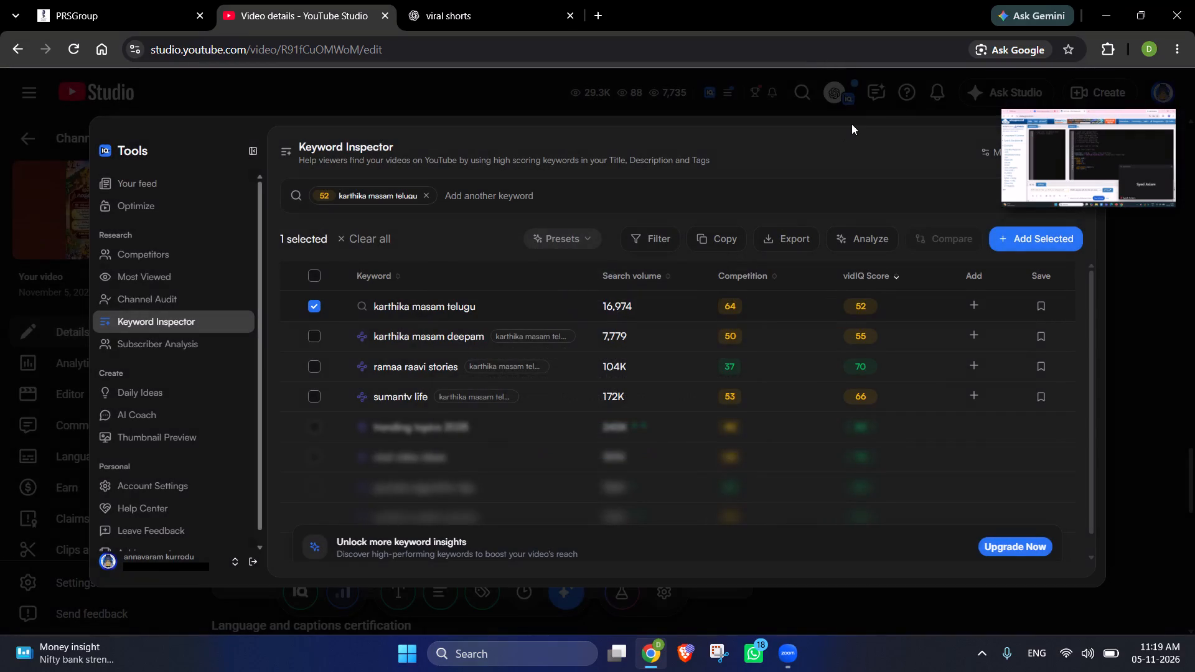
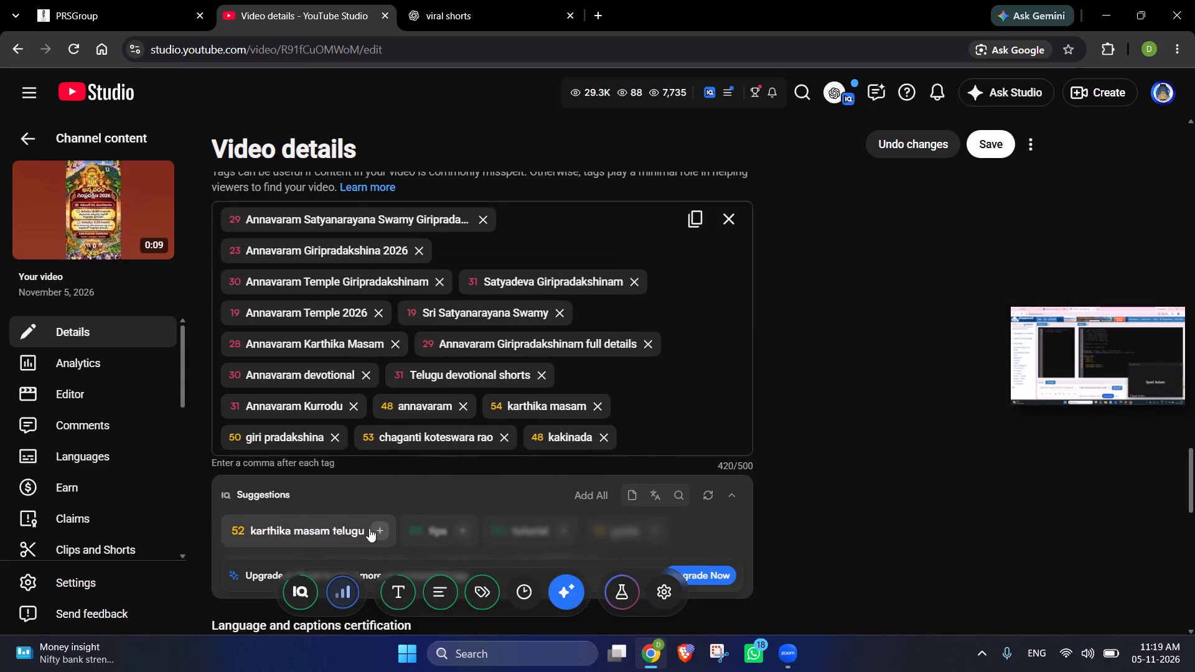
Add the suggested tag "karthika masam telugu" to the Short and refresh the tag suggestions.
click(377, 532)
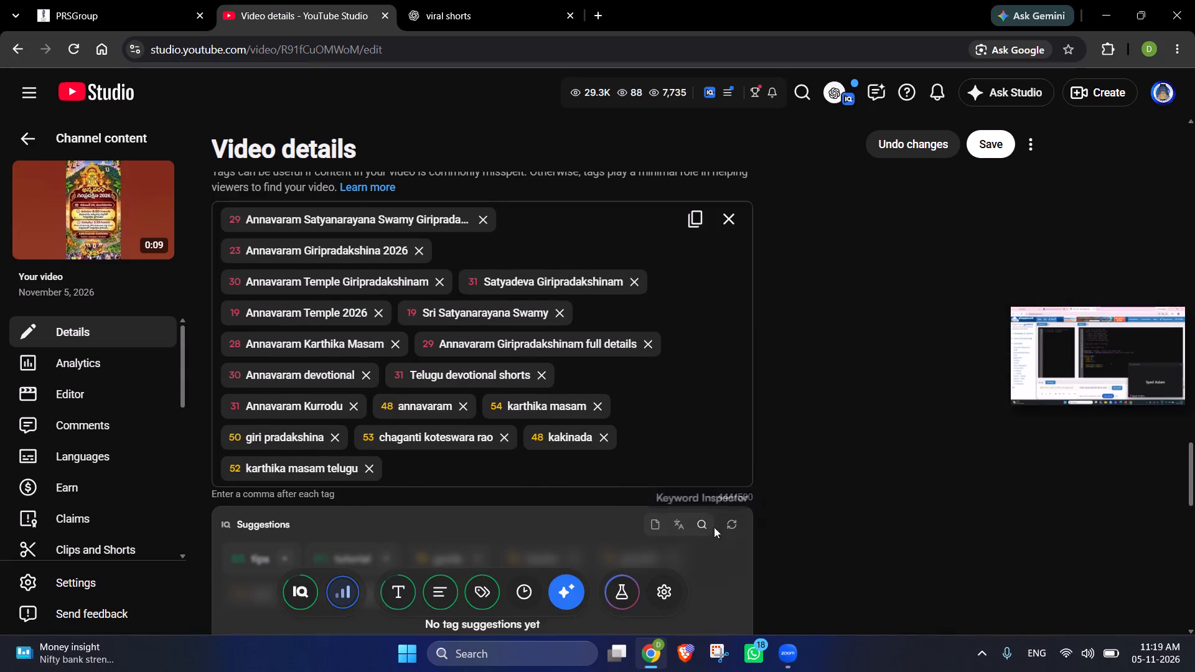
click(724, 523)
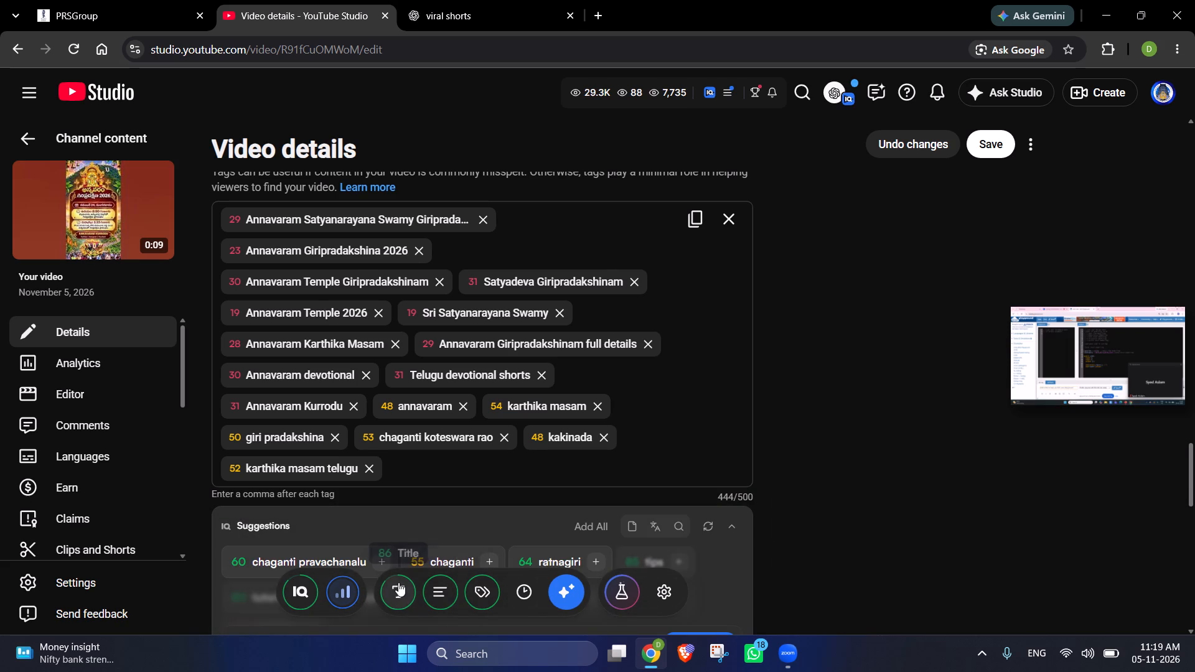
scroll(387, 532, down, 2)
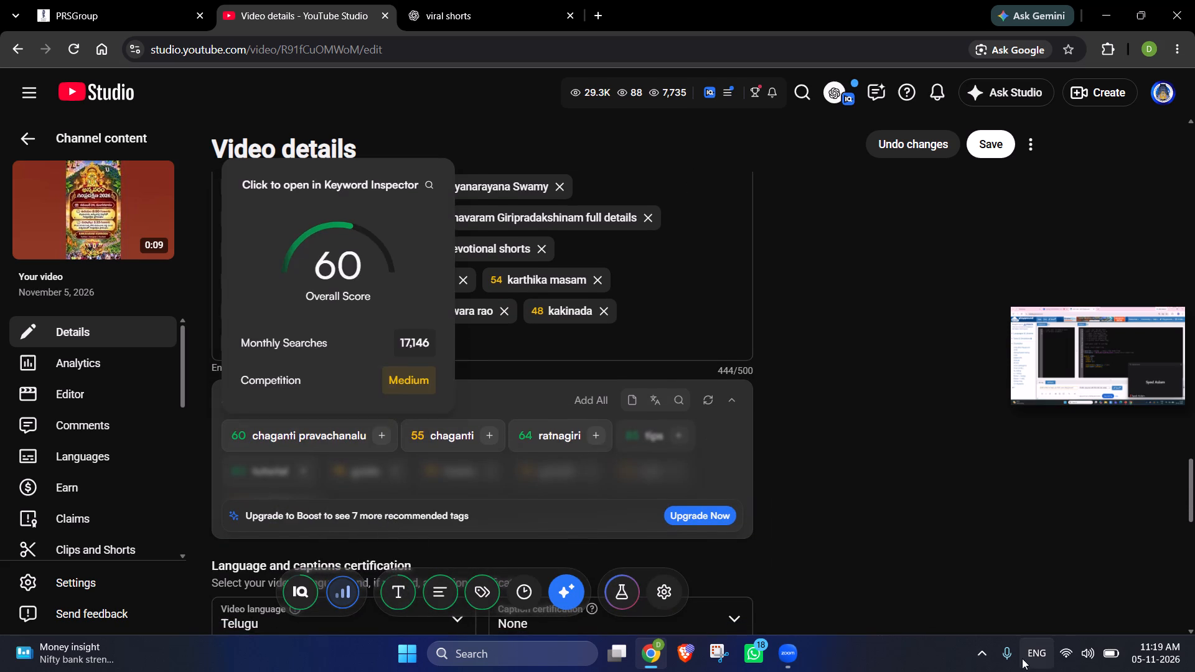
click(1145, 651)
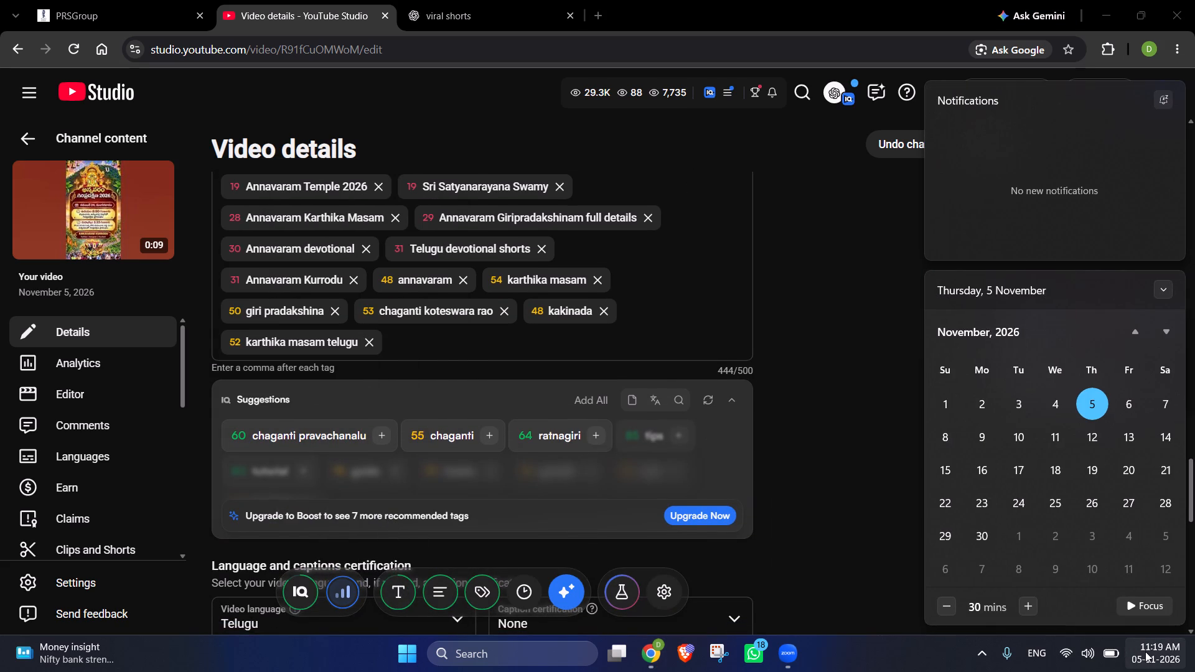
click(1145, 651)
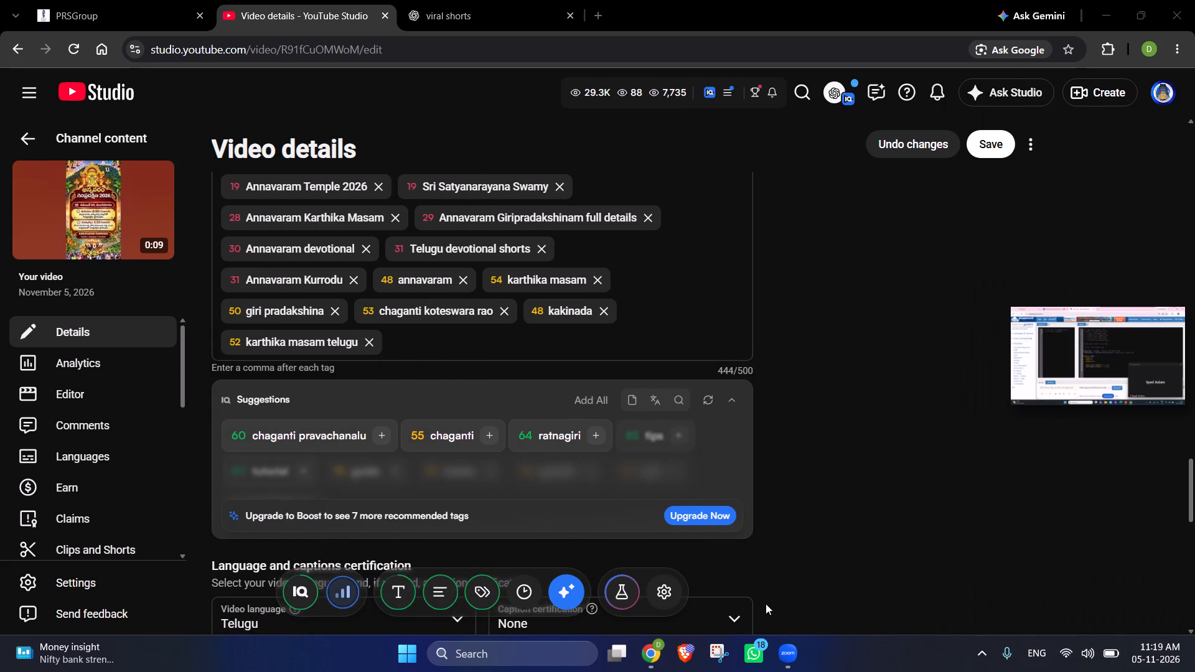
Add the suggested tags "chaganti", "ratnagiri" and "chaganti pravachanalu" to the Short.
click(485, 435)
click(487, 440)
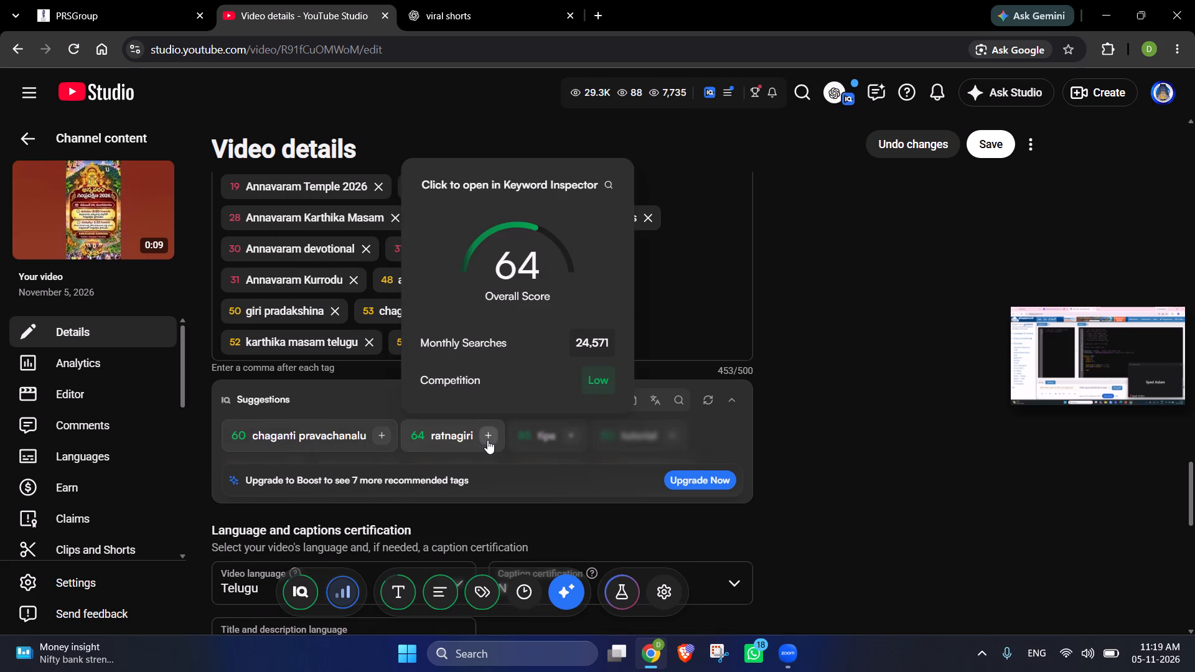
click(387, 435)
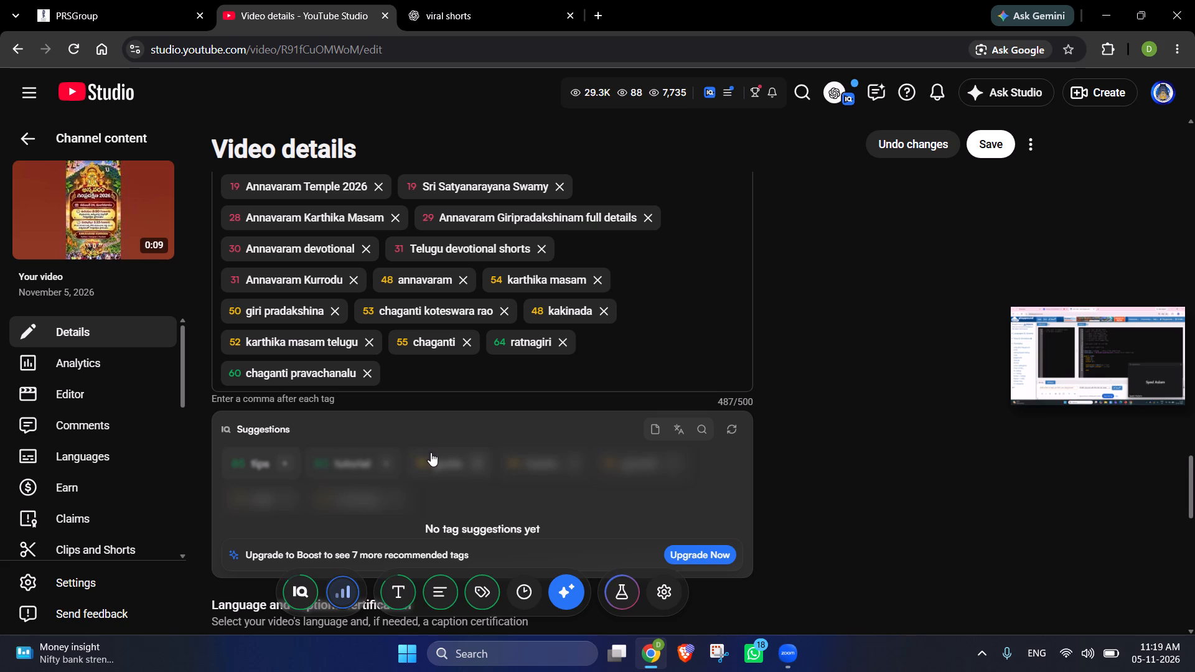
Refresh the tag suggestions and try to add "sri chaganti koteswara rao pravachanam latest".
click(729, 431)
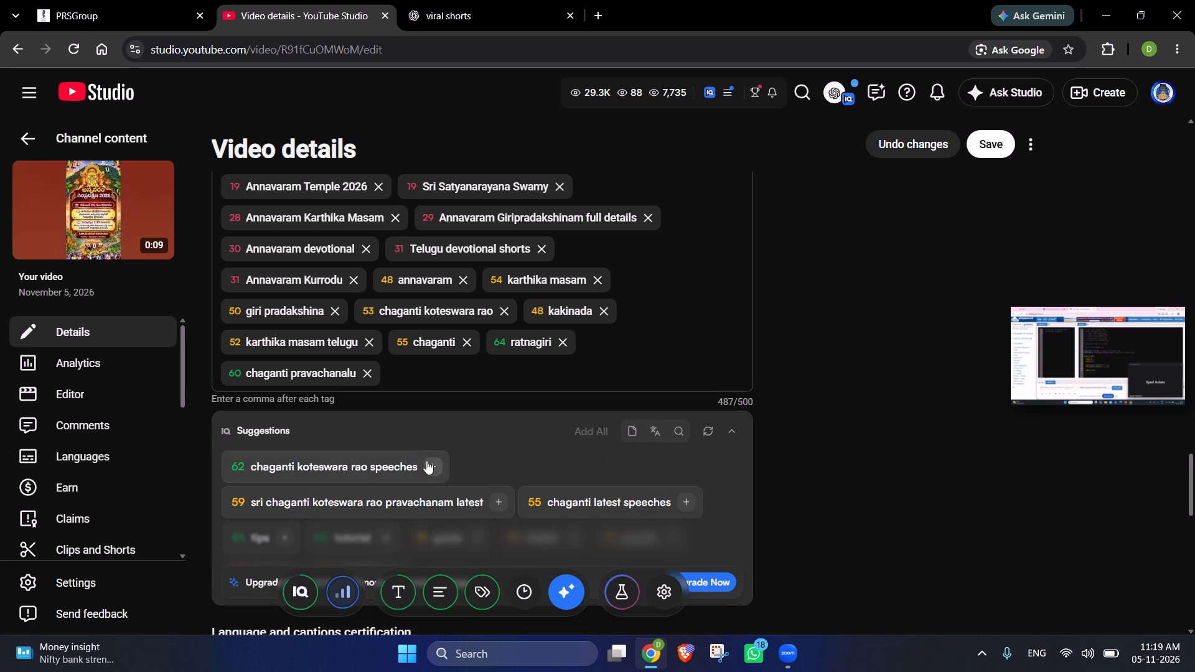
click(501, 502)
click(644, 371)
Save the Short's updated video details.
click(976, 152)
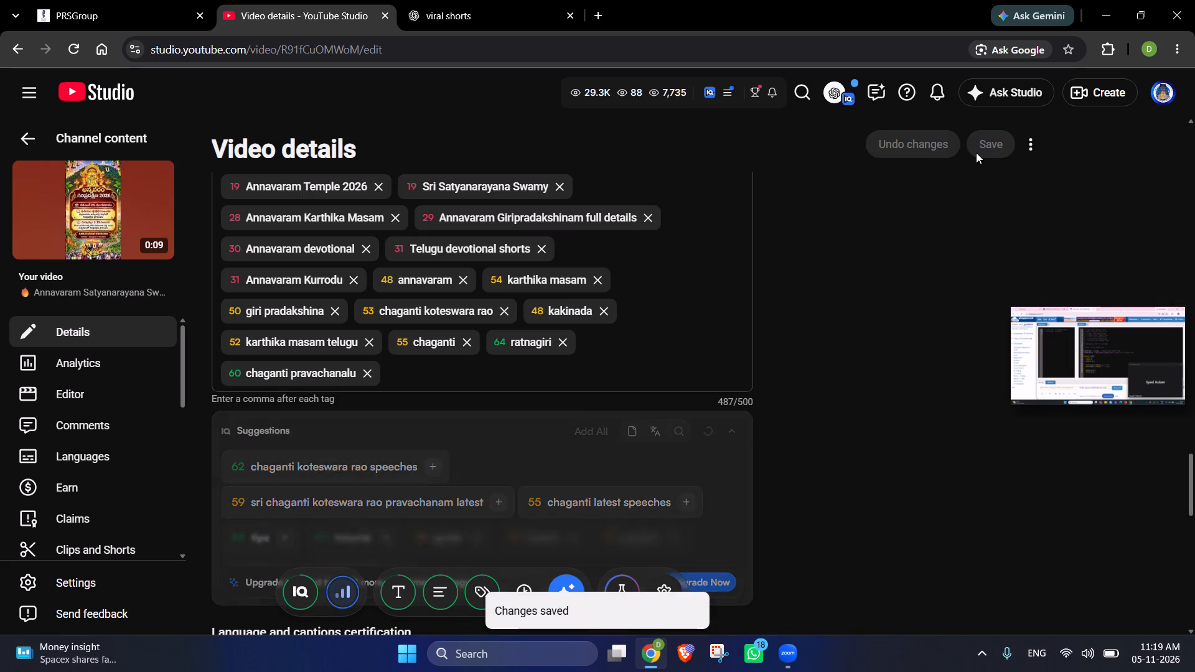
Apply the highest-scored Telugu title suggestion to the Short and copy its hashtags "#devotional #shortsfeed".
scroll(742, 418, up, 8)
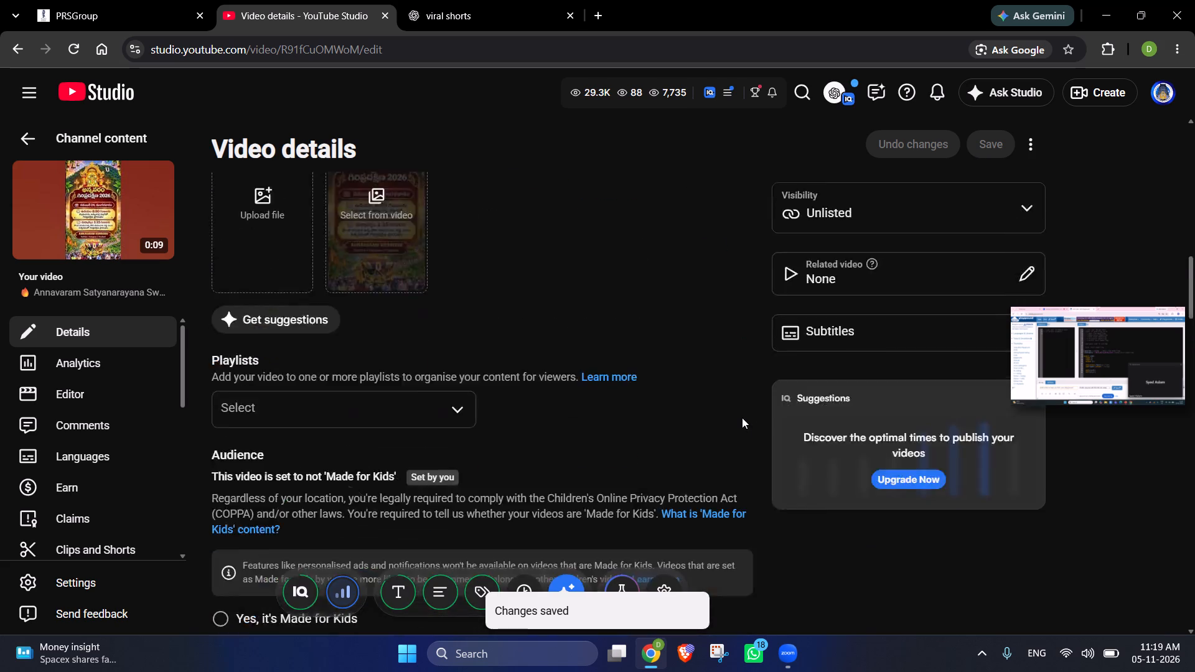
scroll(742, 418, up, 9)
scroll(572, 398, down, 1)
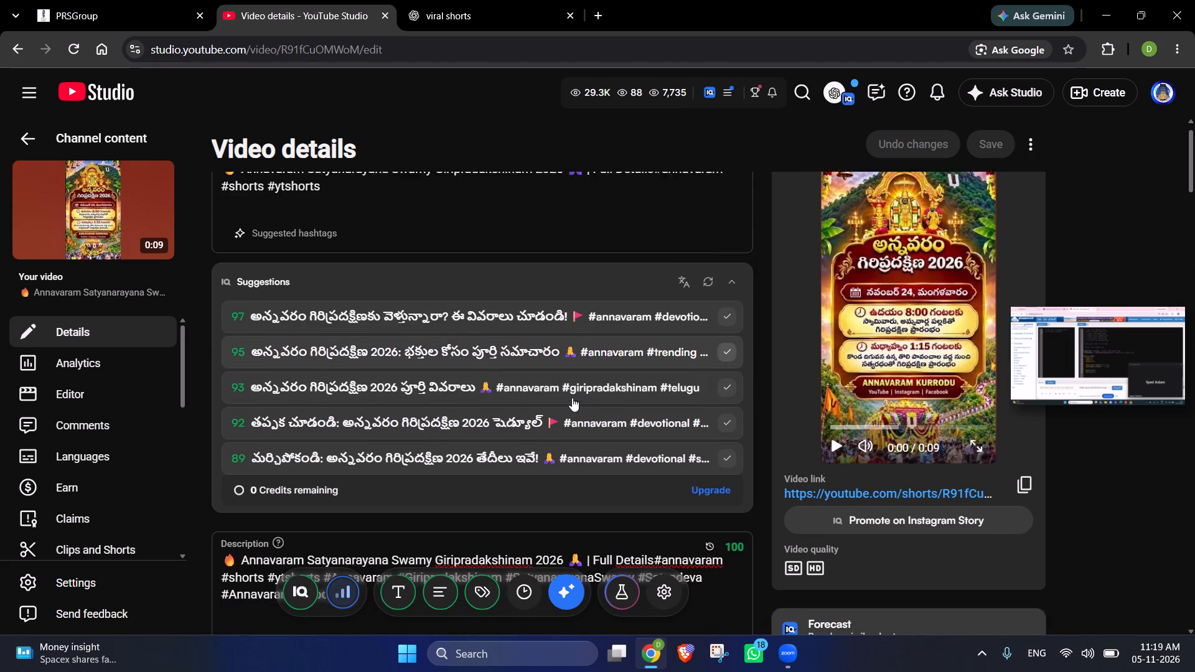
scroll(572, 398, down, 1)
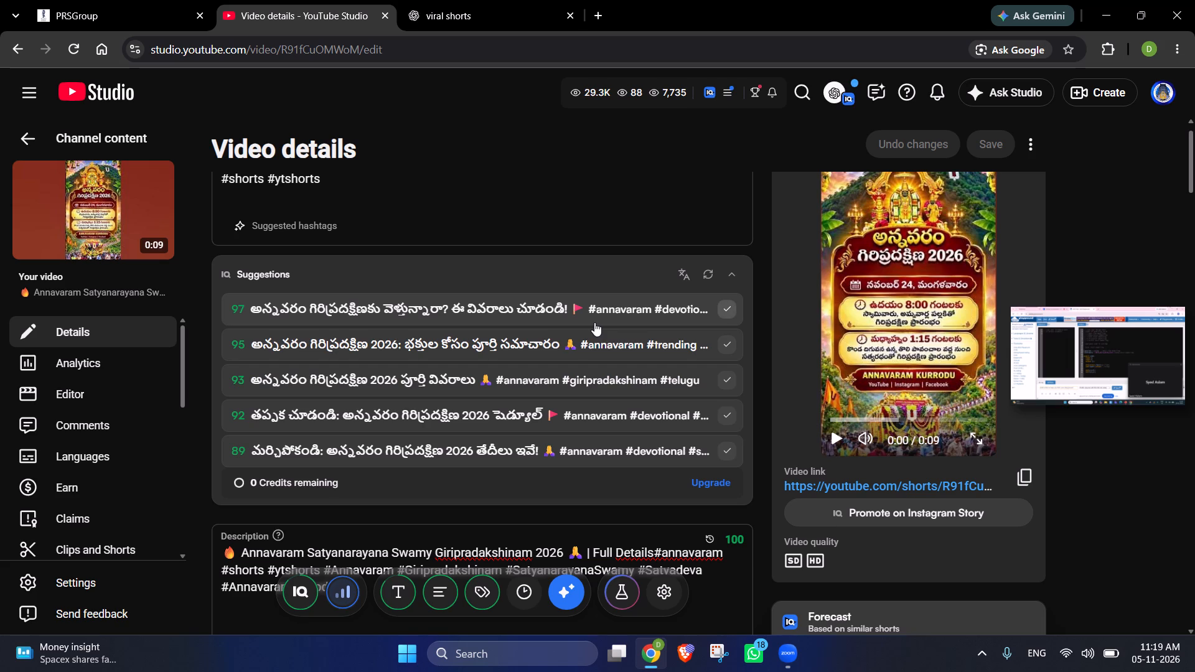
click(594, 322)
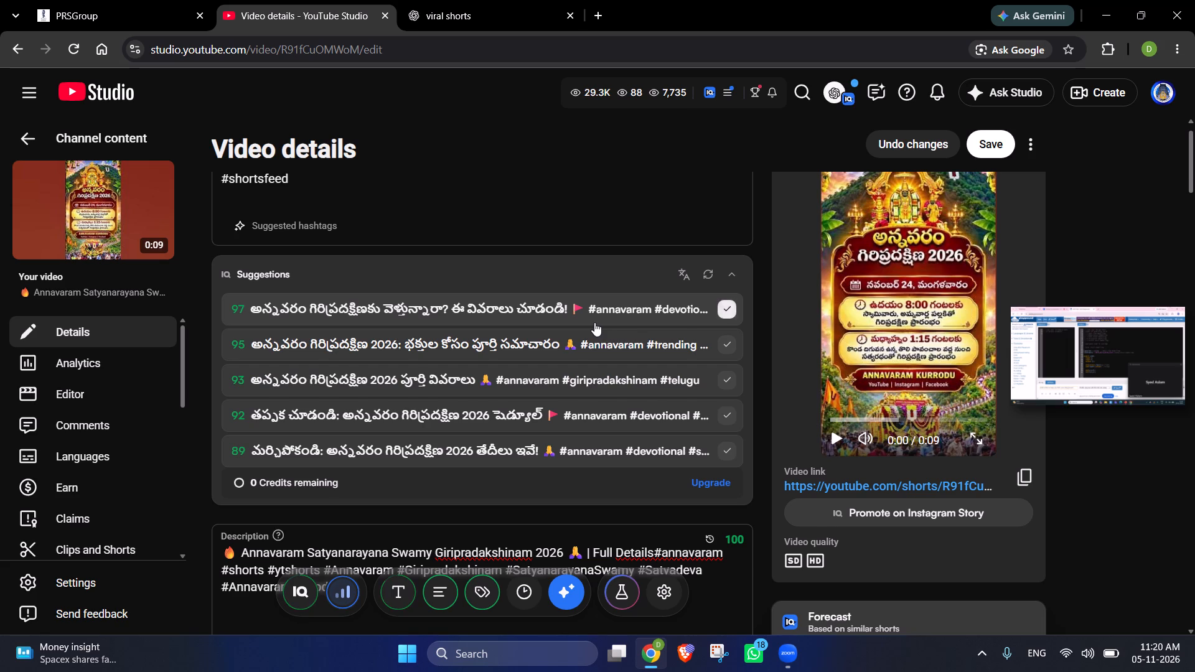
scroll(594, 322, up, 3)
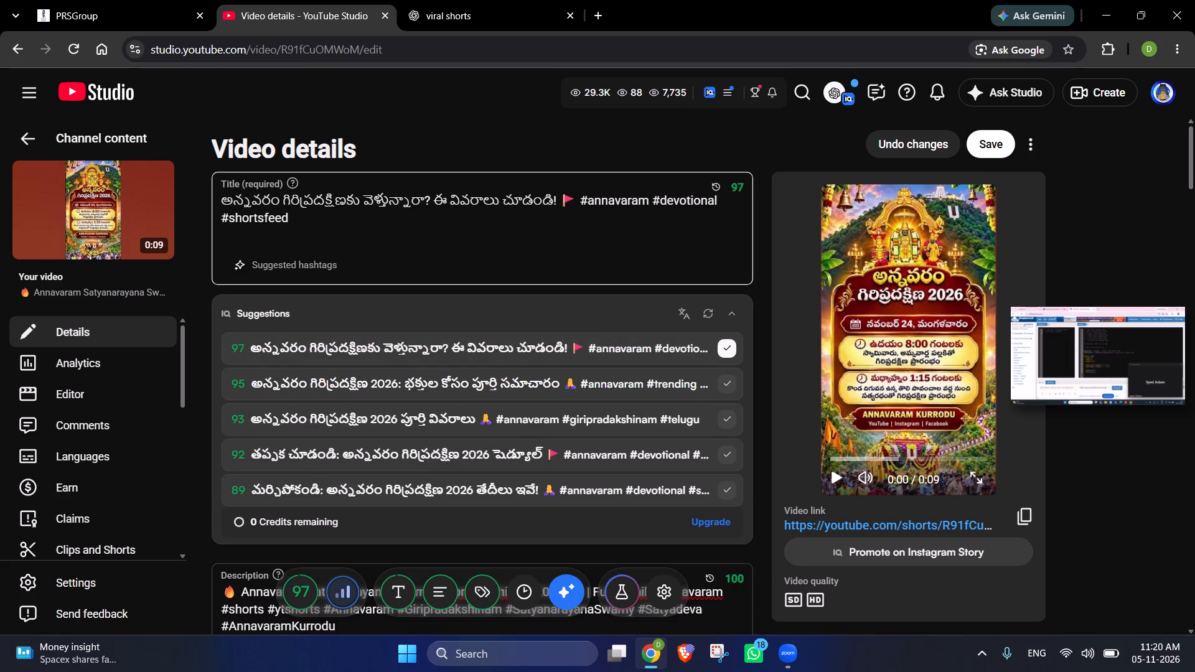
drag(654, 197, 684, 226)
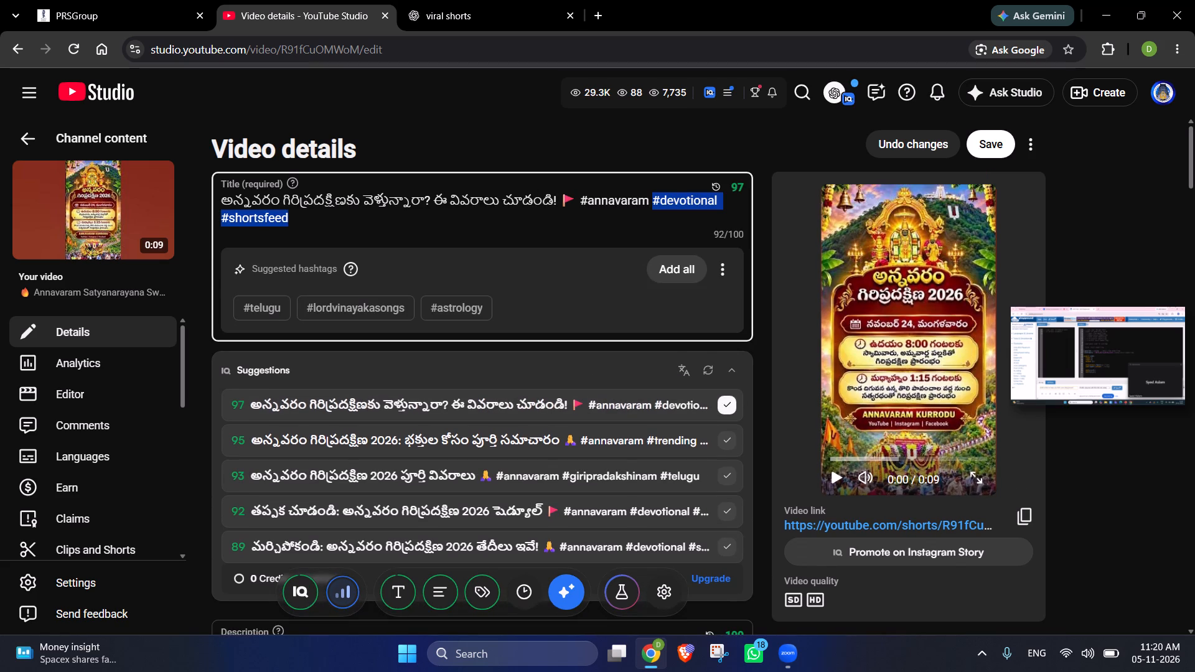
key(ctrl+c)
key(ctrl+c)
Undo the unsaved title change on the Short.
scroll(594, 388, down, 6)
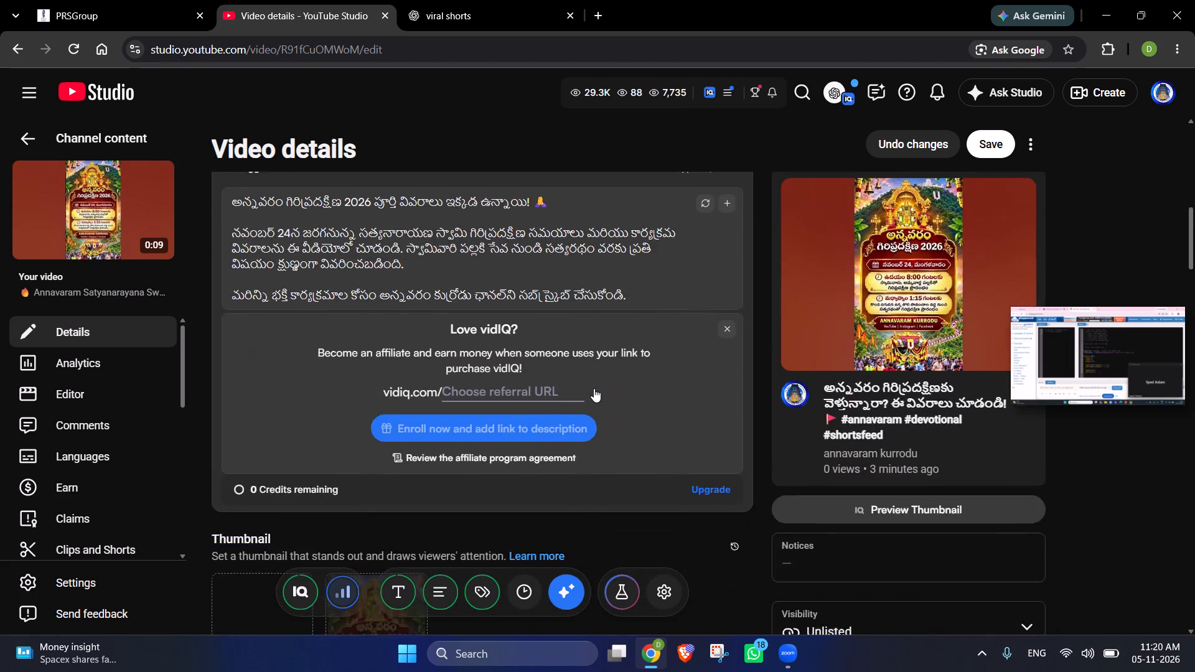
scroll(594, 388, down, 3)
scroll(594, 388, up, 7)
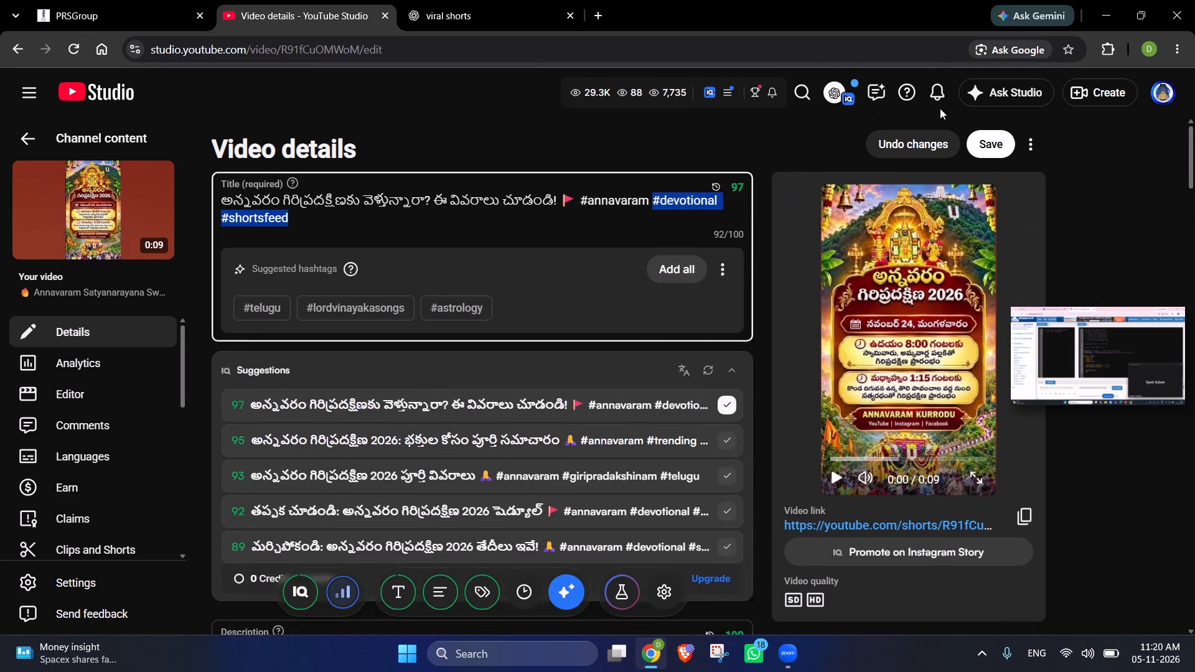
click(900, 147)
Paste the copied hashtags "#devotional #shortsfeed" at the end of the description, after "#AnnavaramKurrodu", and save the video details.
scroll(900, 147, down, 3)
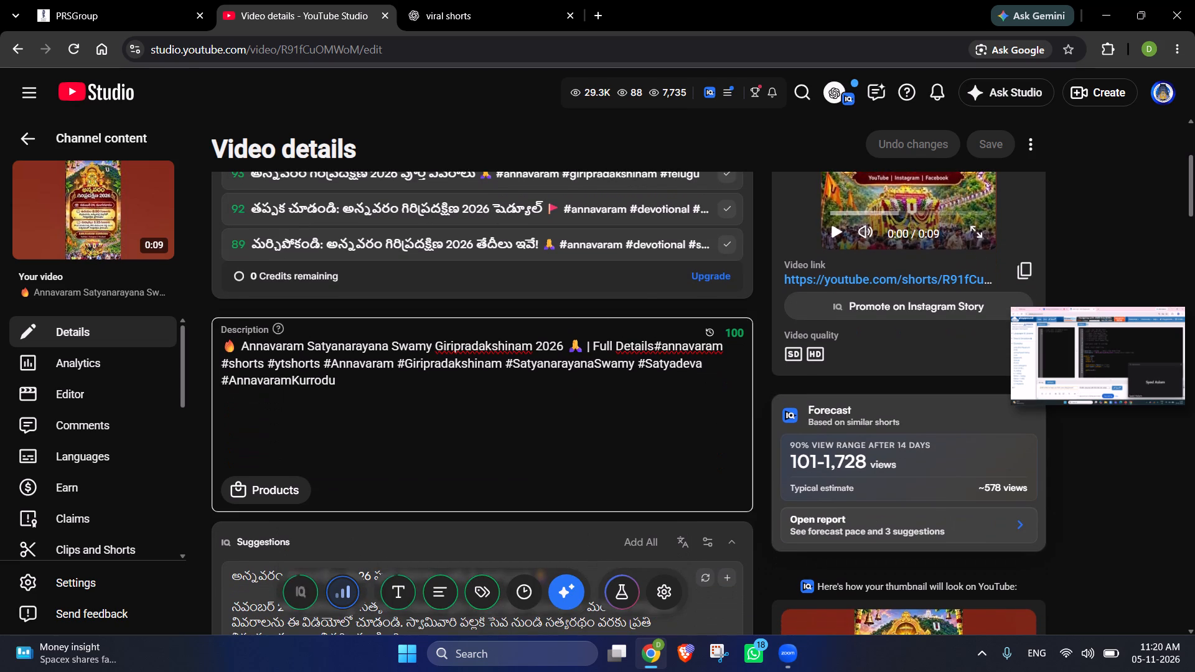
click(544, 404)
key(space)
key(ctrl+v)
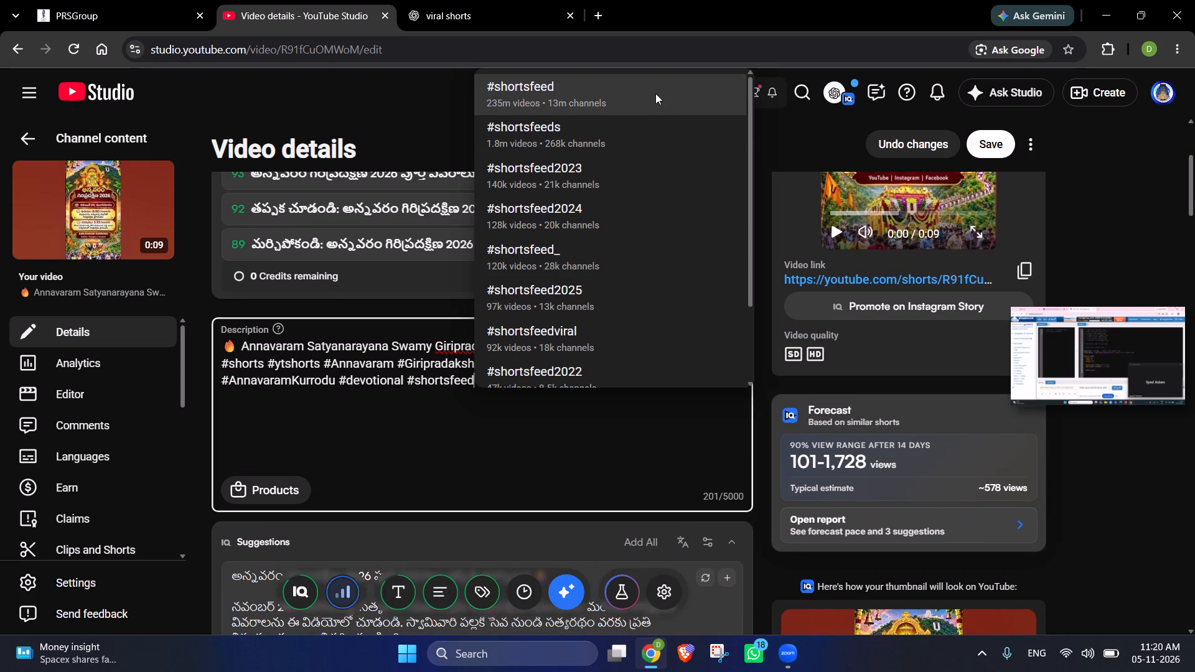
click(655, 93)
click(982, 137)
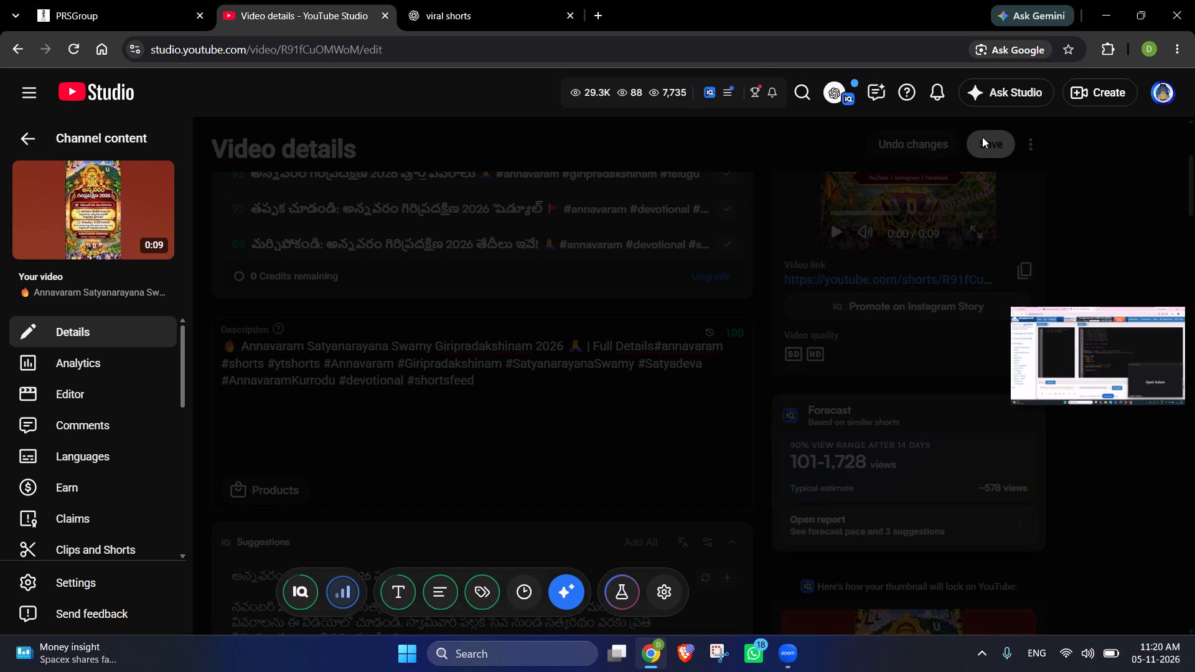
Schedule the Short to go from private to public on 5 Nov 2026 at 12:00 and save the change.
scroll(796, 258, down, 1)
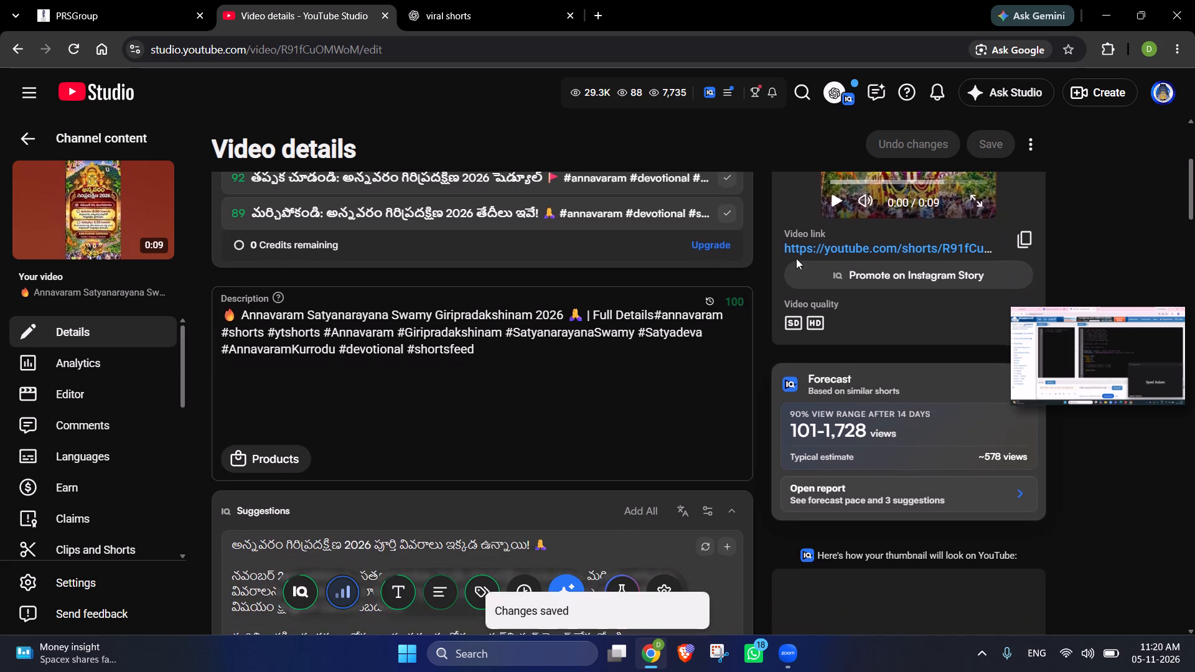
scroll(796, 258, down, 3)
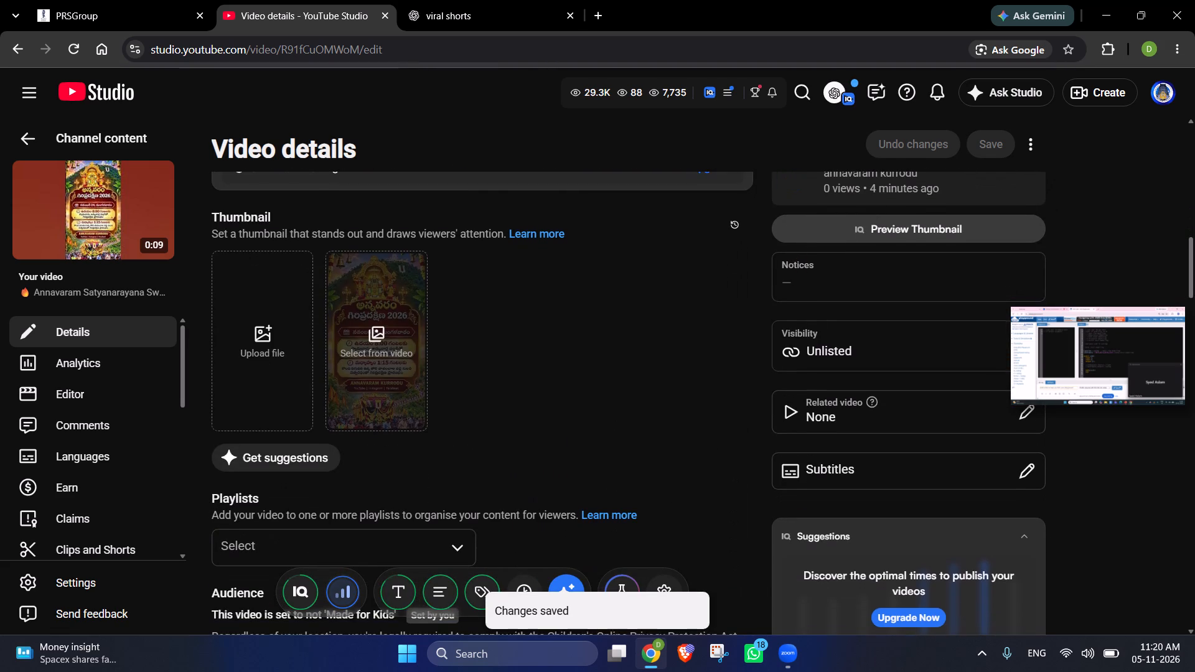
click(850, 357)
click(754, 354)
click(802, 348)
click(812, 446)
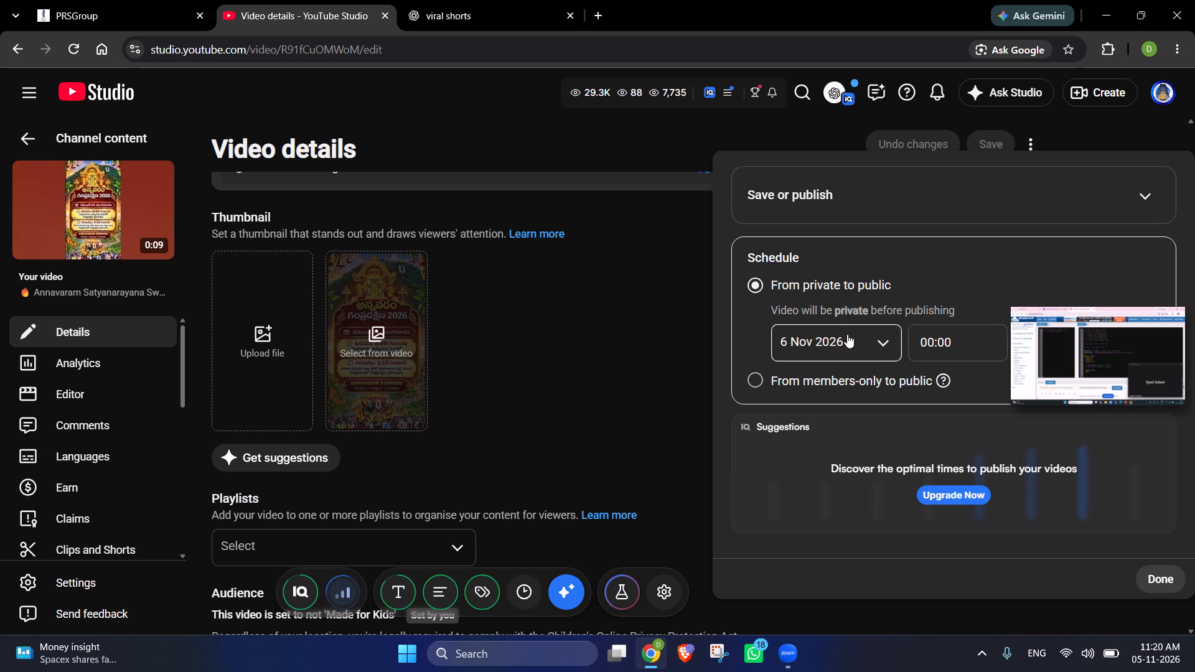
click(878, 338)
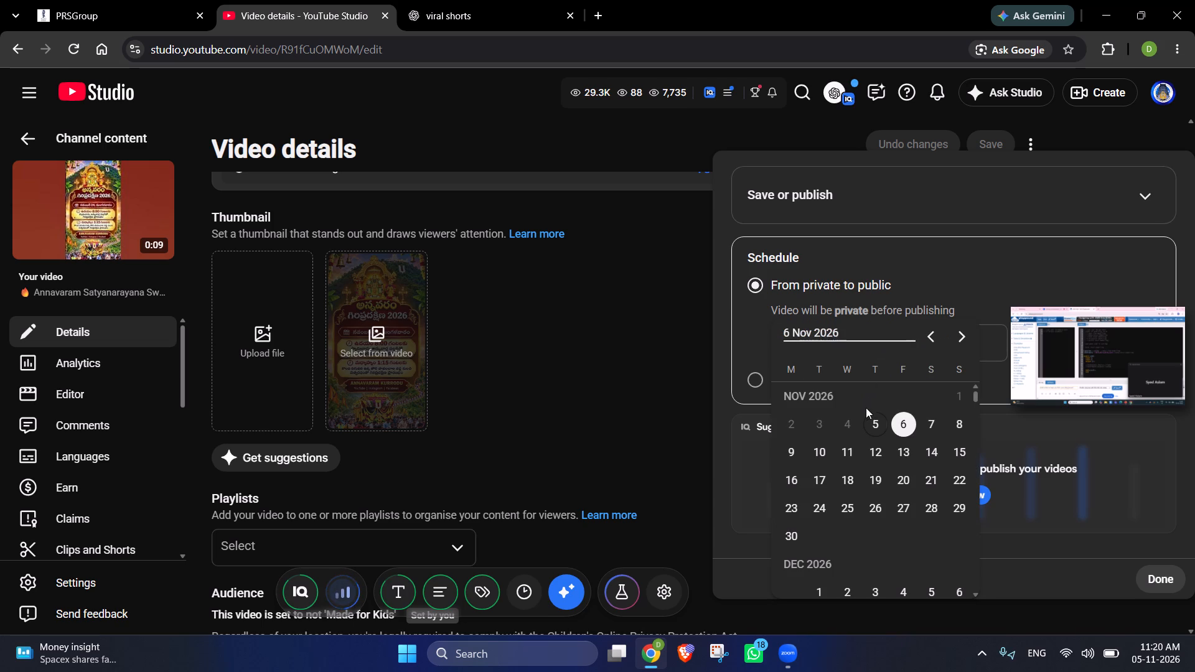
click(866, 426)
click(927, 350)
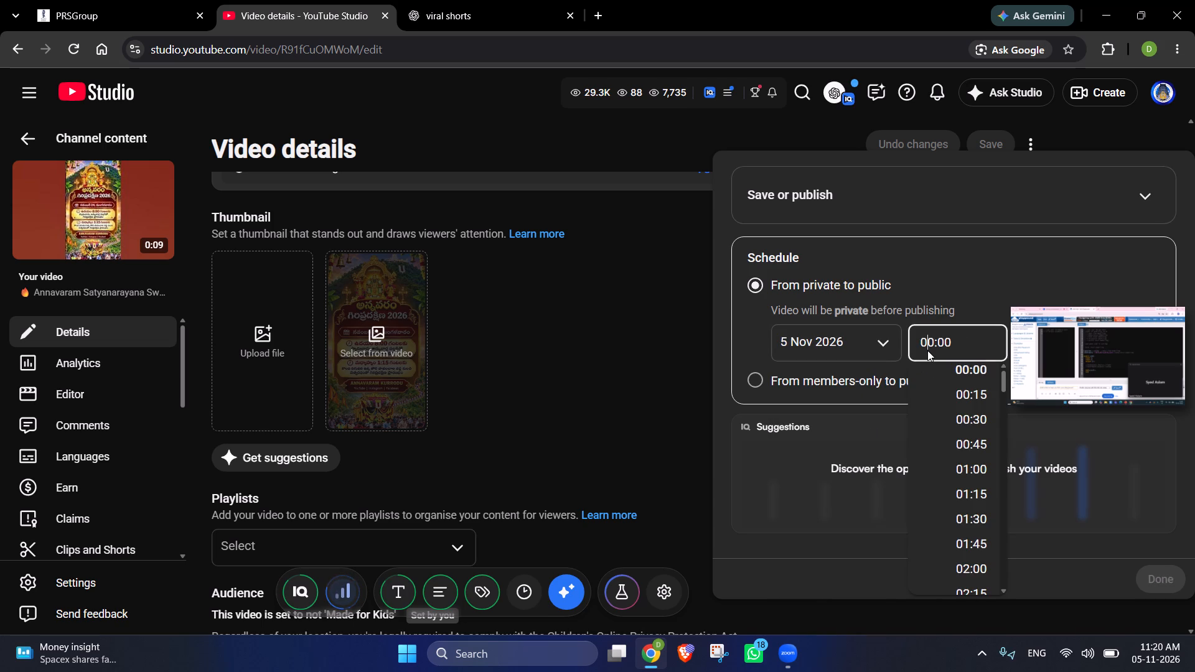
scroll(963, 510, down, 7)
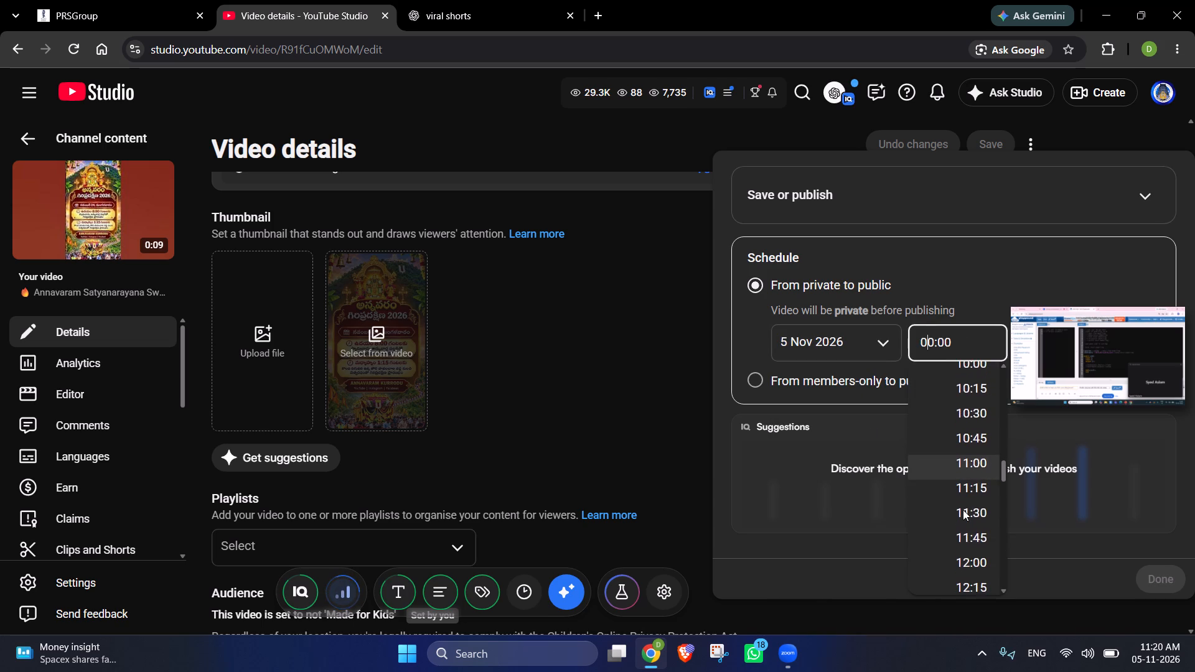
scroll(963, 510, down, 1)
click(976, 481)
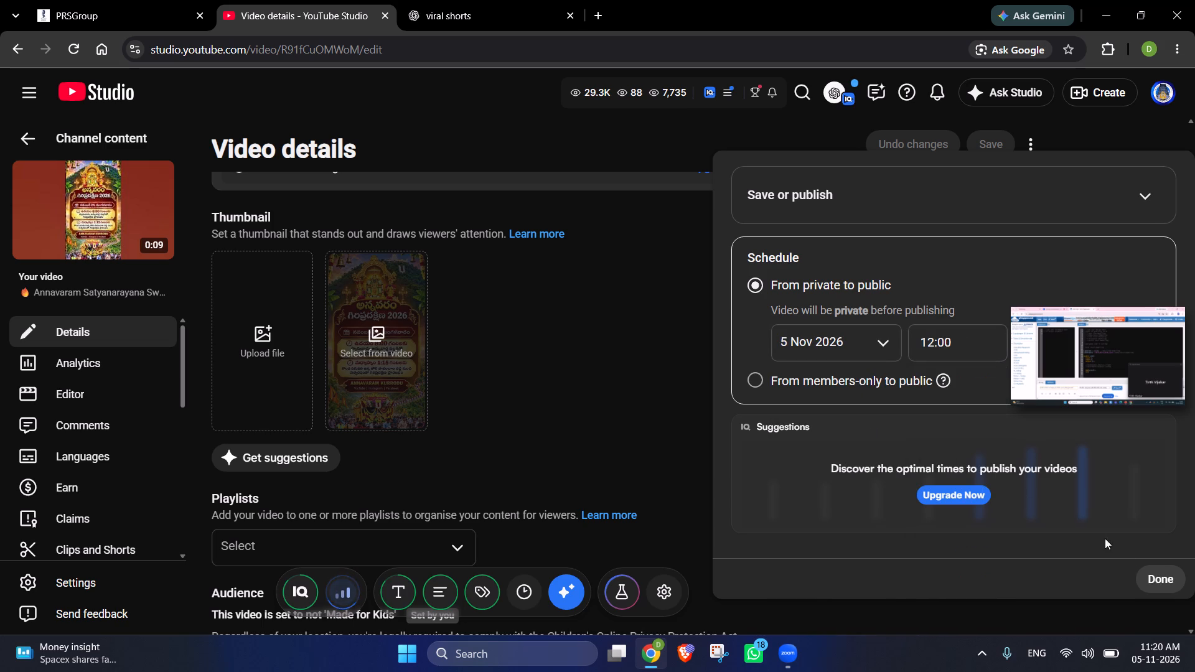
click(1146, 574)
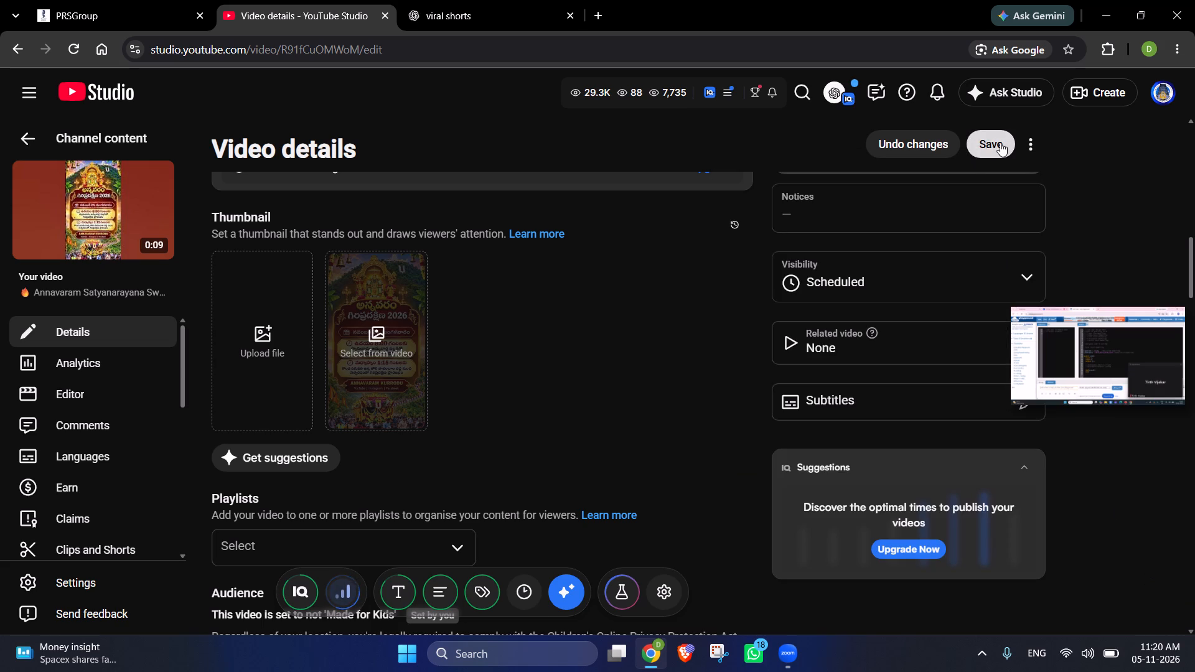
click(1000, 142)
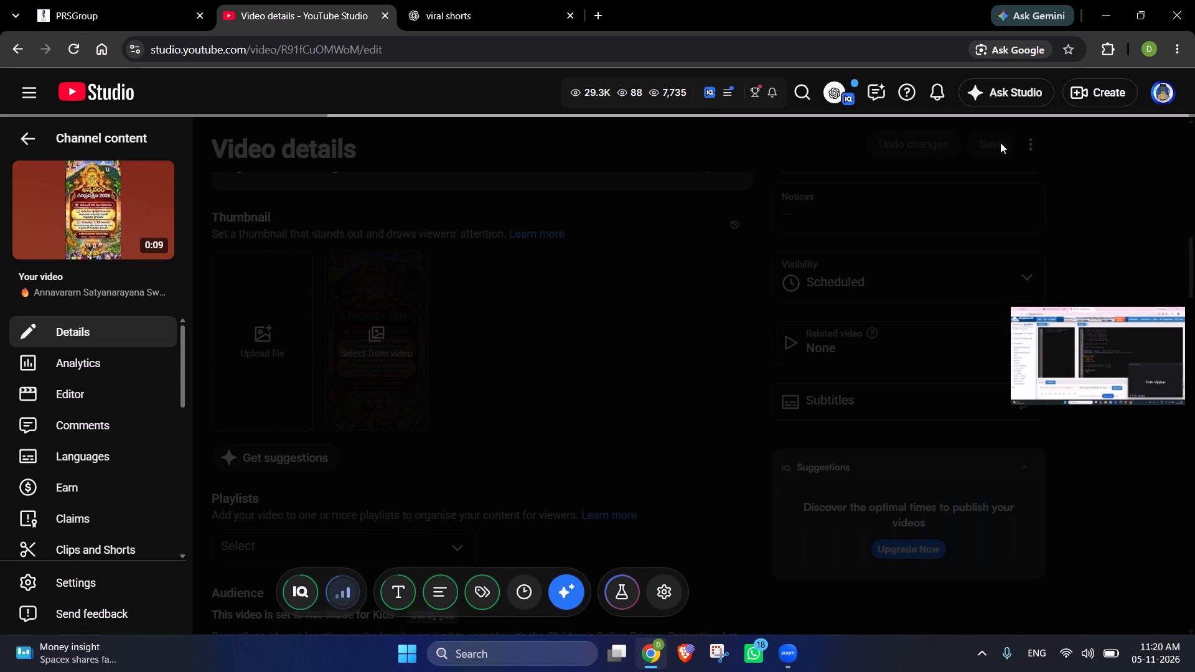
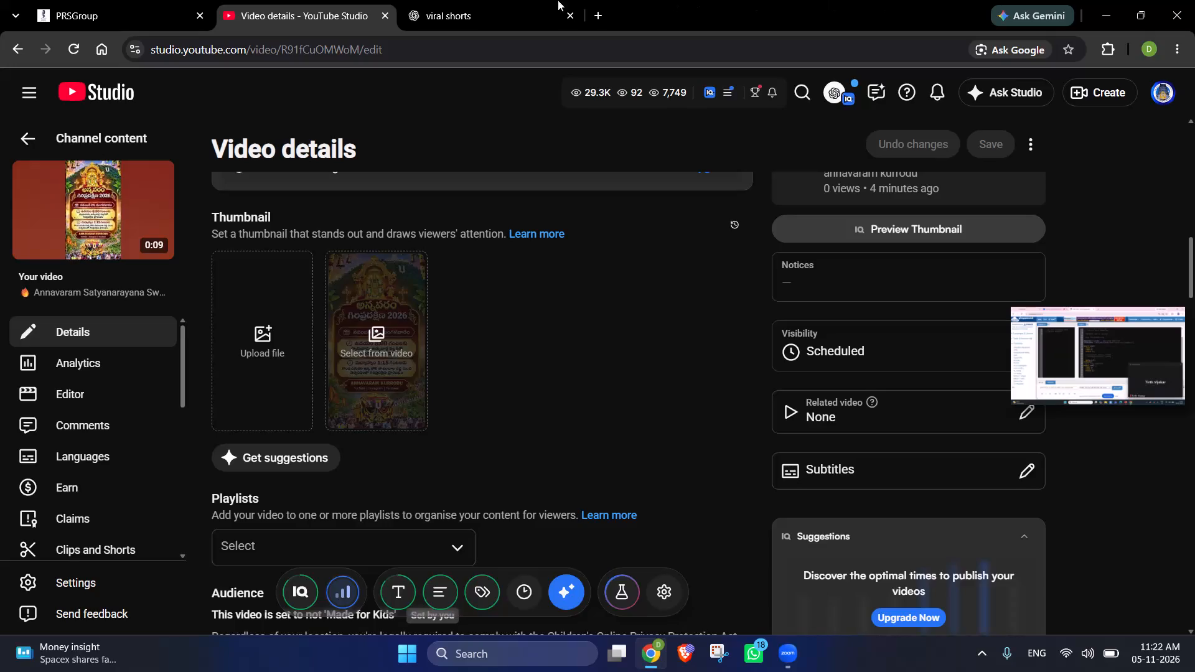
Close the YouTube Studio video details page and the ChatGPT "viral shorts" chat.
click(389, 14)
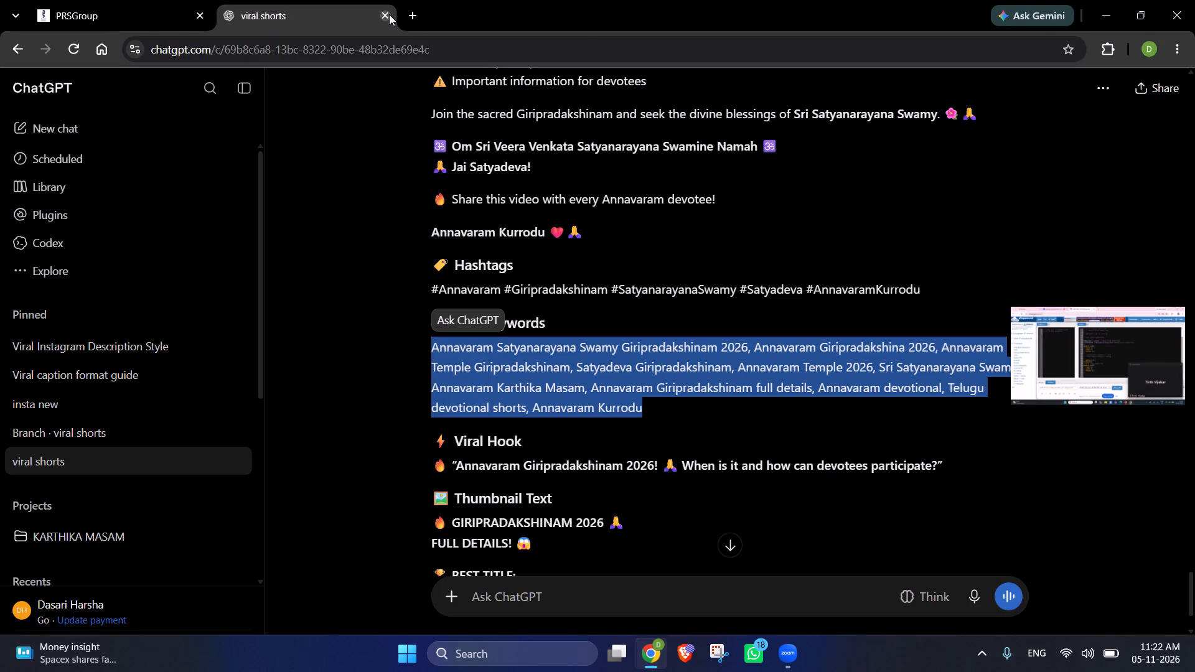
click(389, 14)
Open YouTube in a new tab and search for "annavaram giri pradakshina".
click(227, 9)
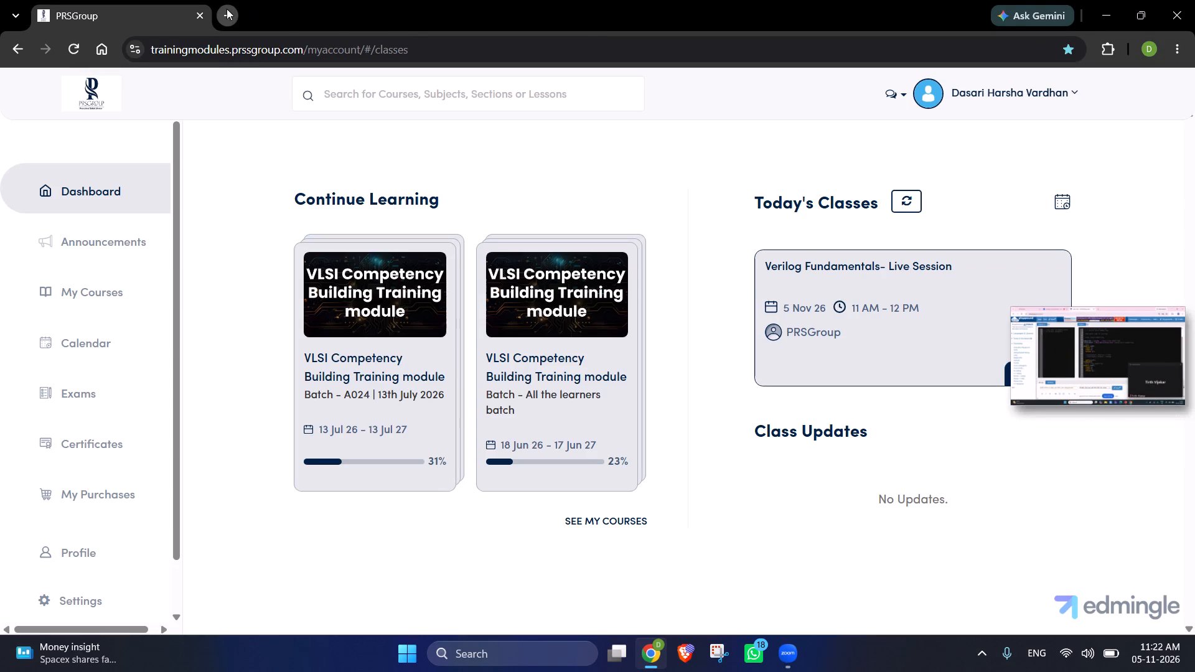
key(y)
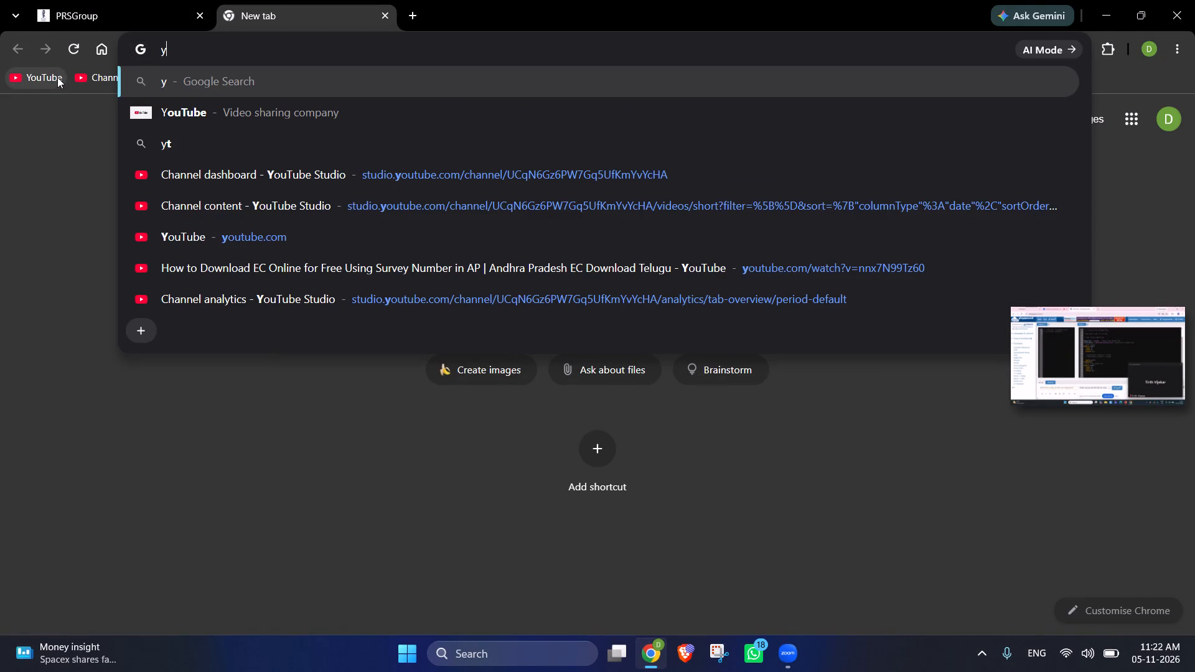
click(57, 77)
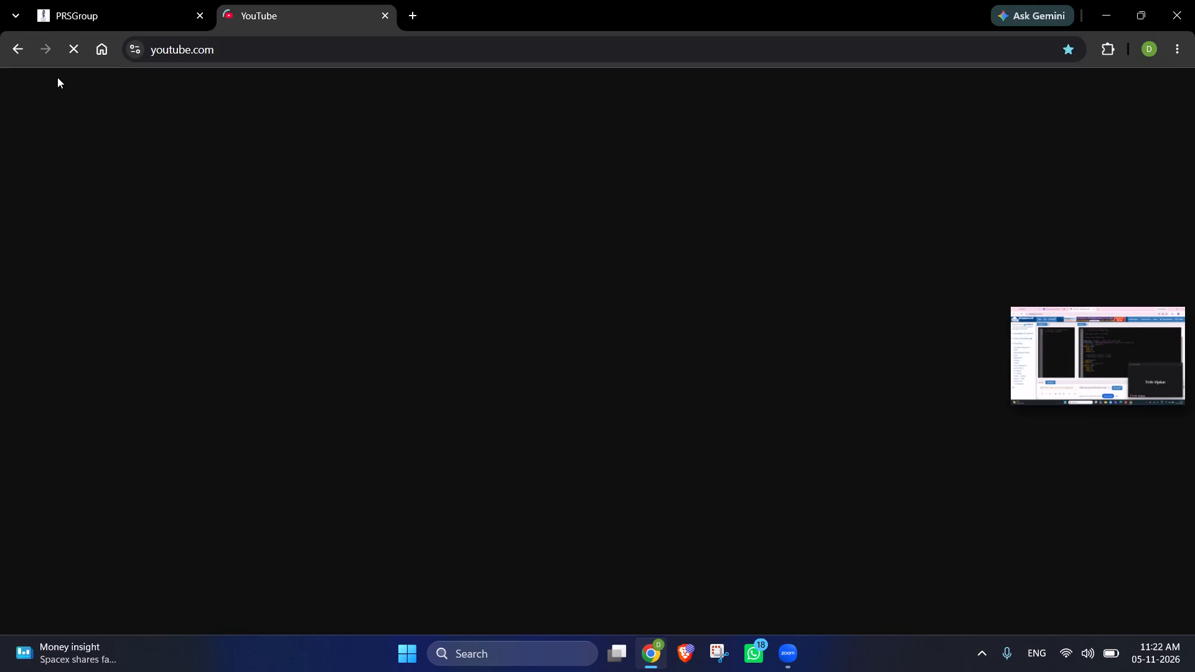
key(space)
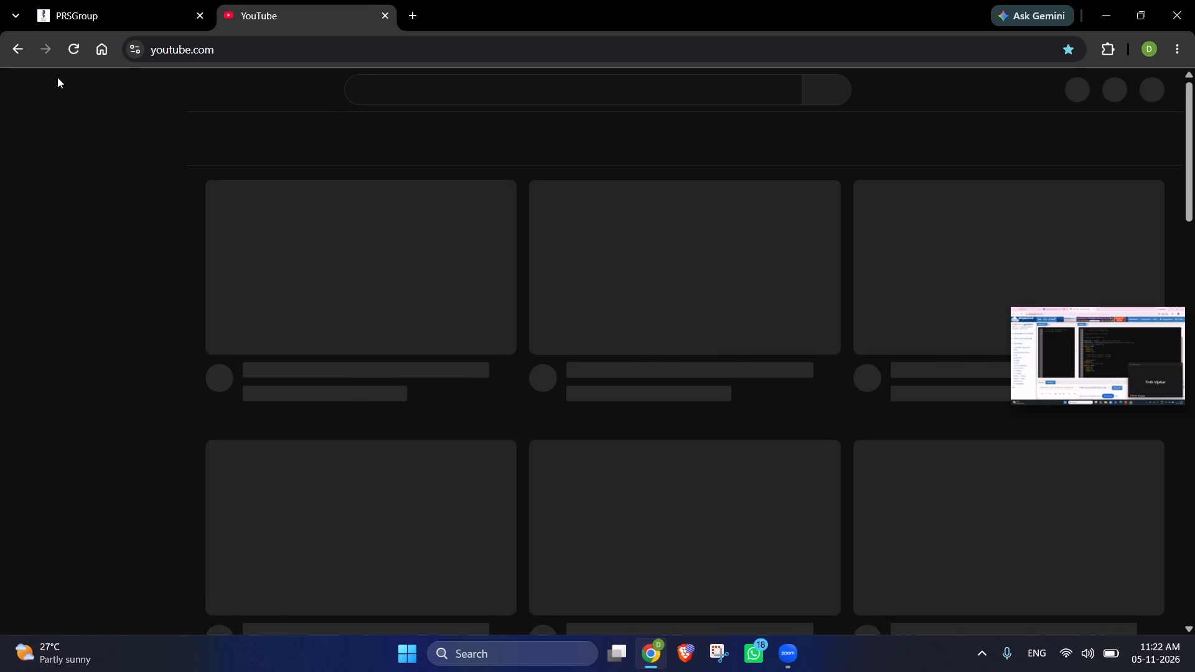
click(668, 100)
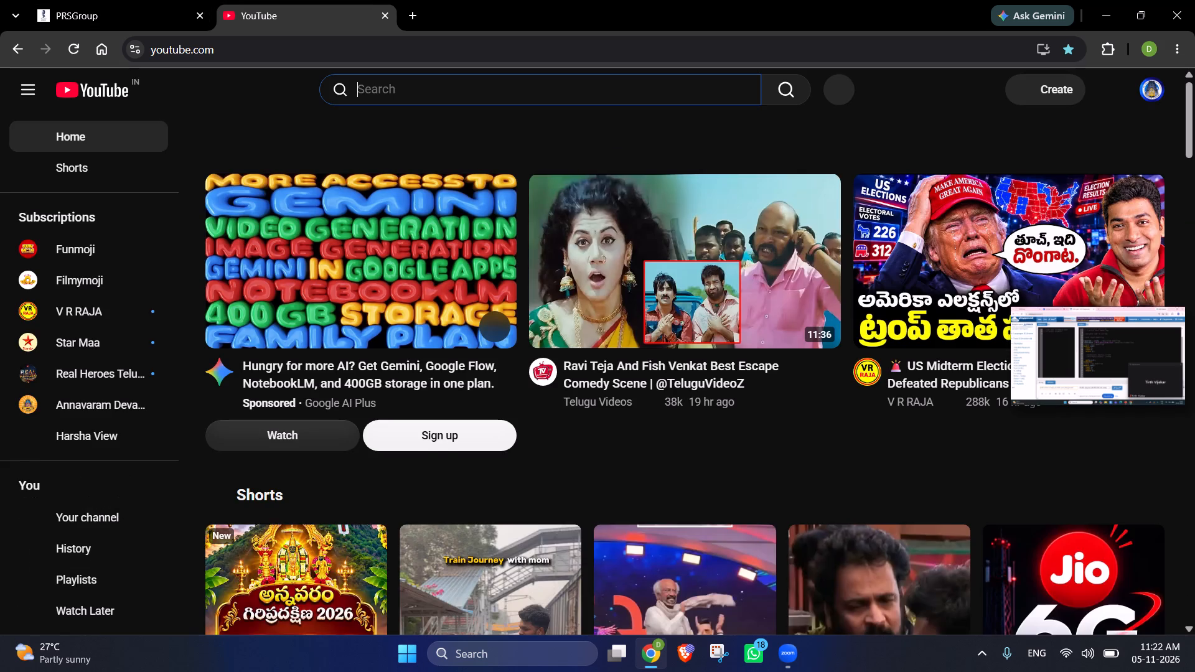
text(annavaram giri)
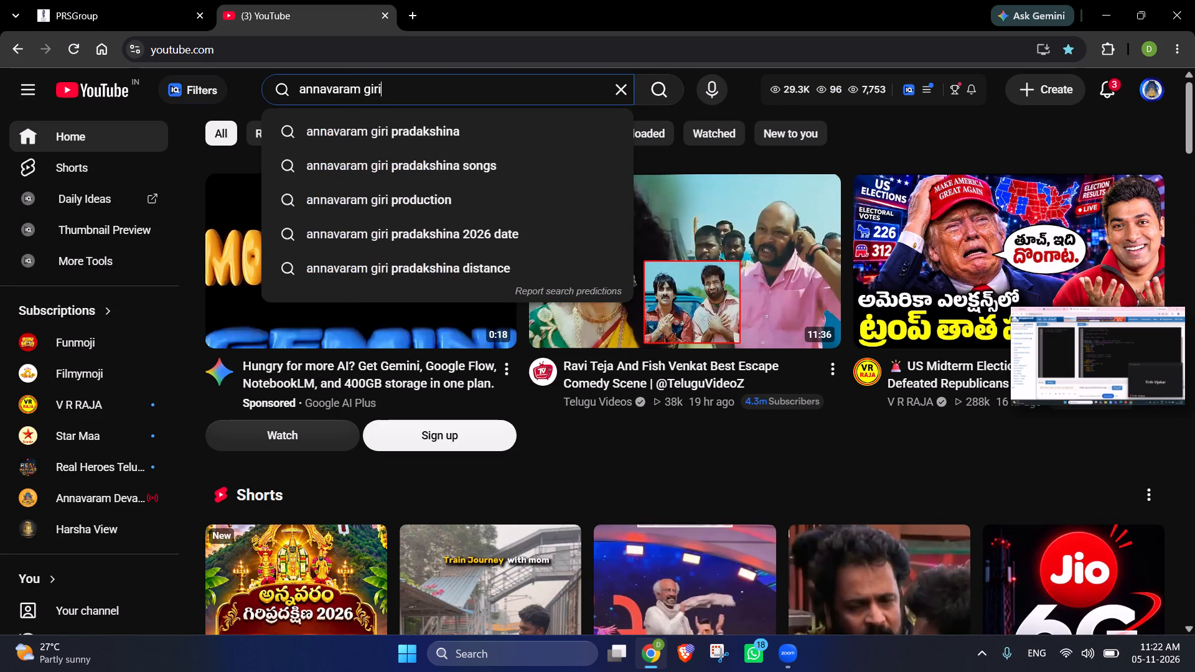
click(515, 137)
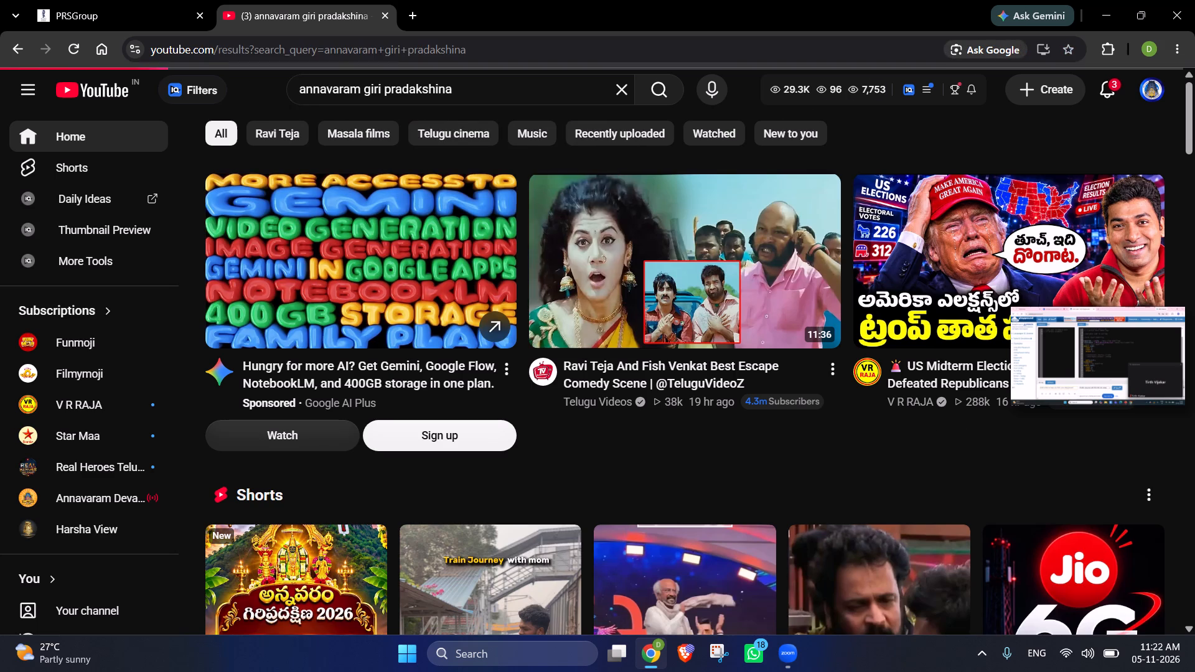
Examine the first group of Shorts in the search results, comparing their thumbnails, titles and view counts.
scroll(789, 138, down, 1)
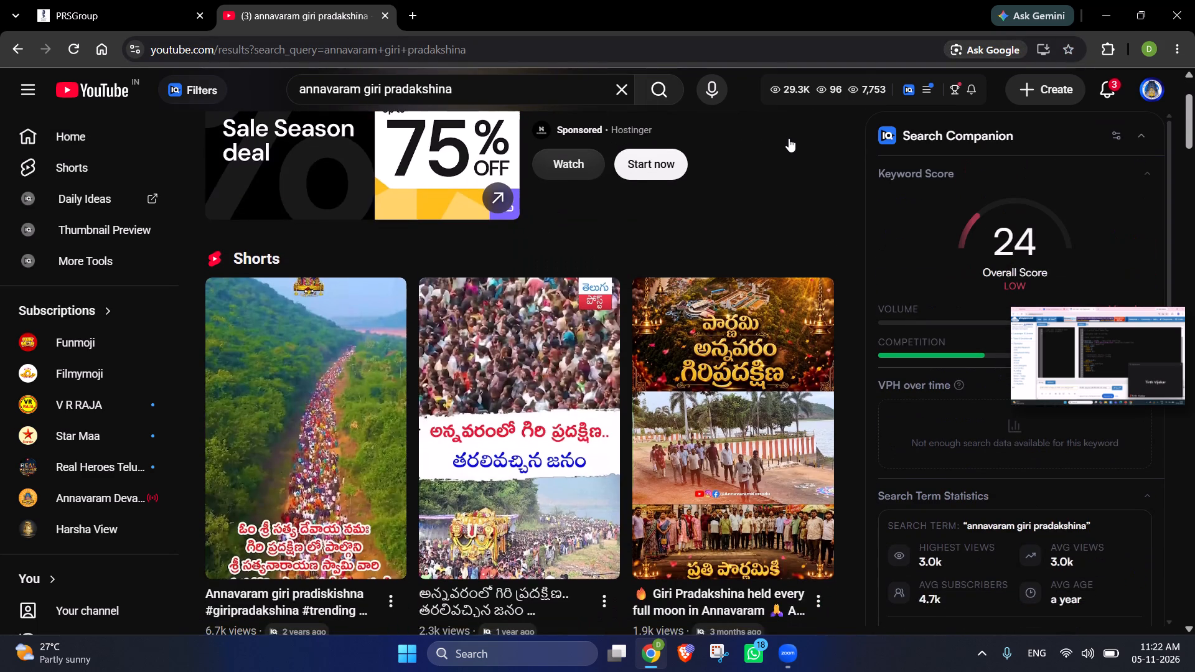
scroll(789, 138, down, 3)
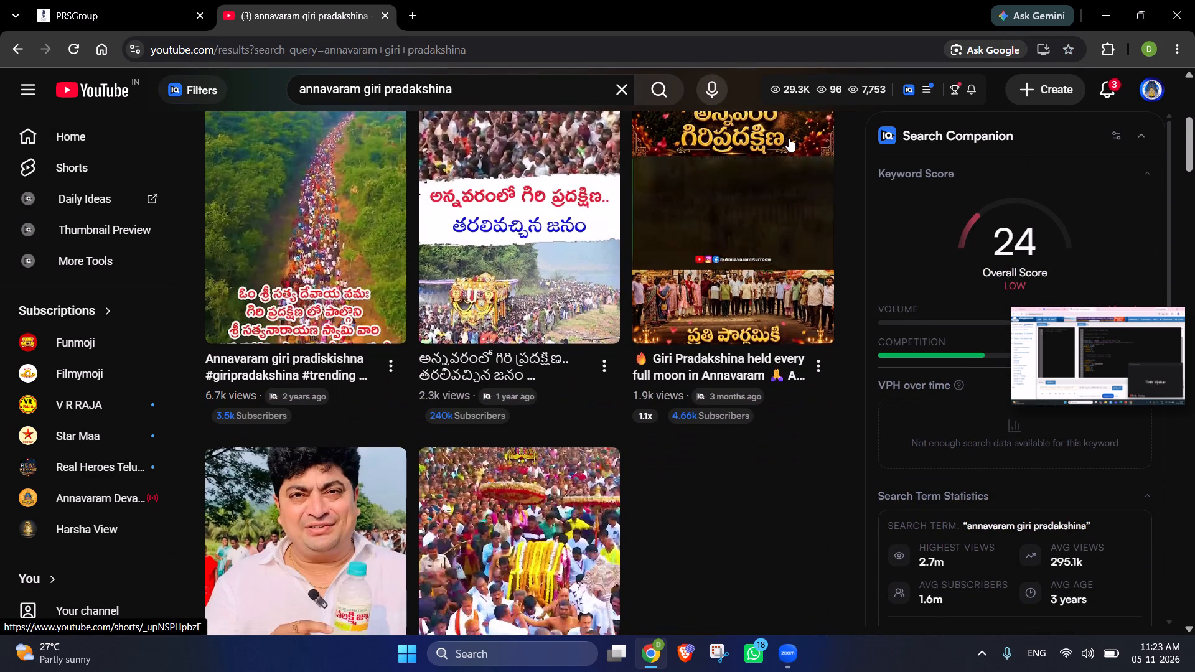
scroll(789, 138, down, 1)
scroll(789, 138, left, 1)
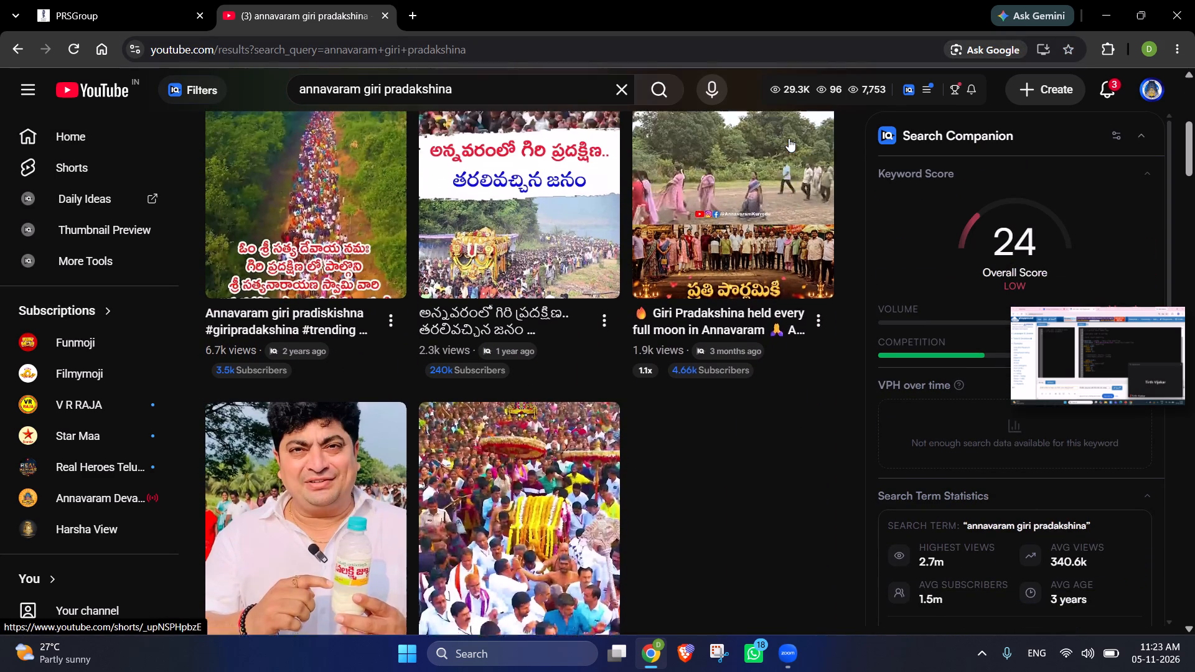
scroll(789, 138, left, 1)
scroll(789, 138, up, 2)
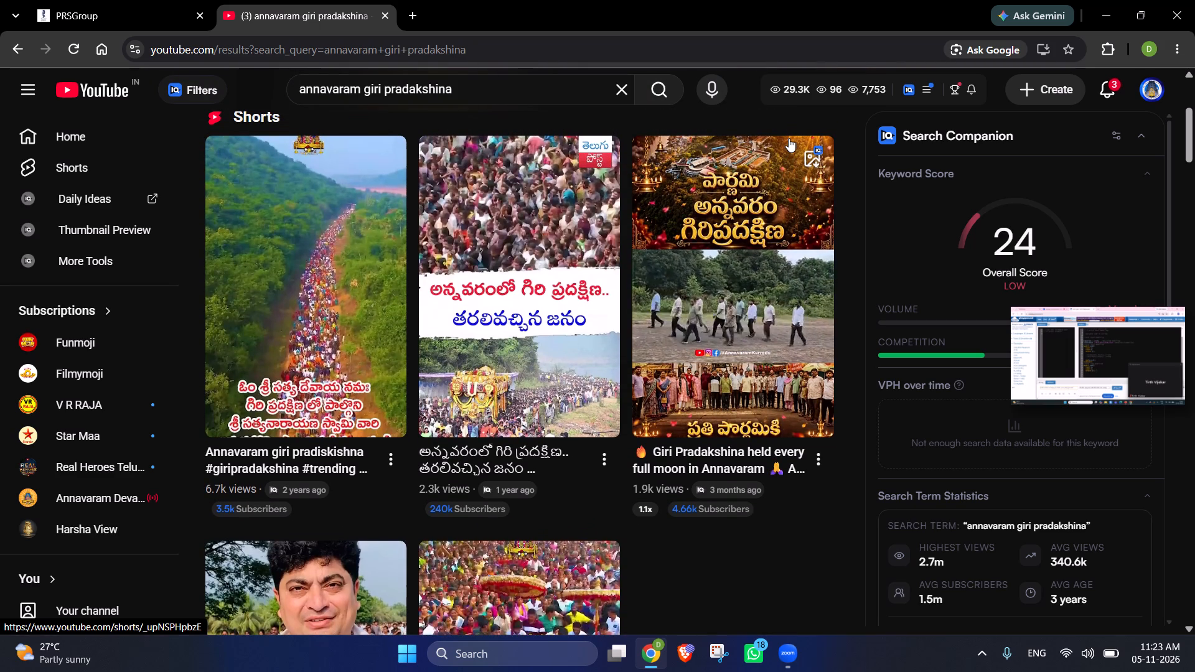
scroll(789, 138, down, 2)
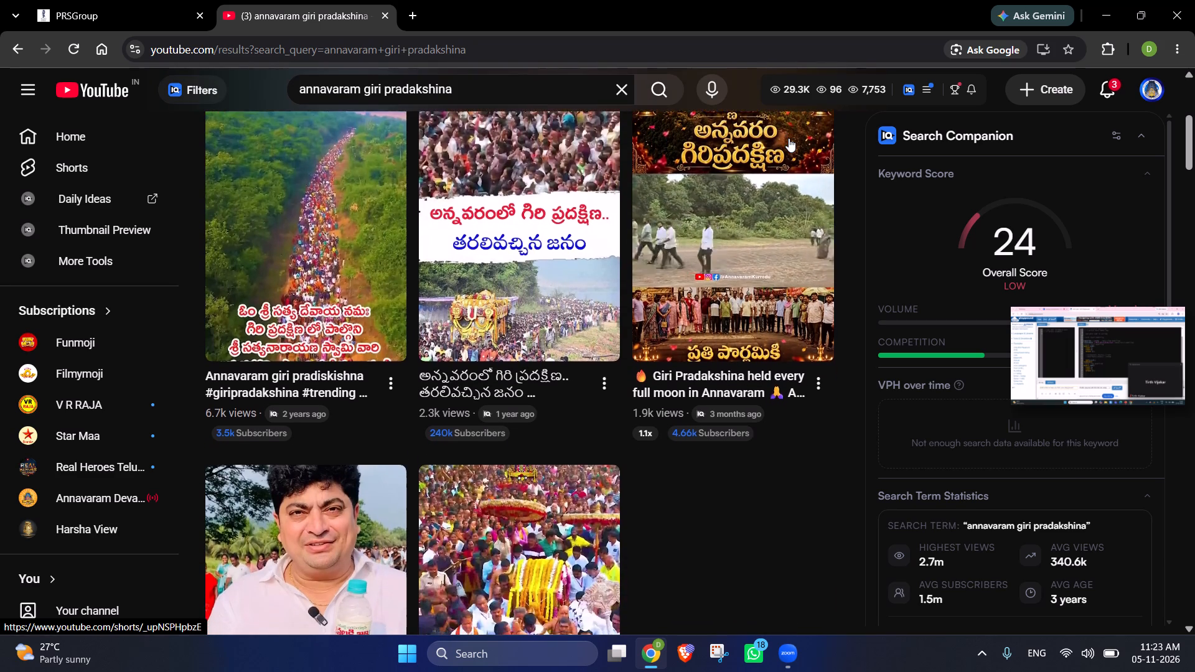
scroll(789, 138, down, 3)
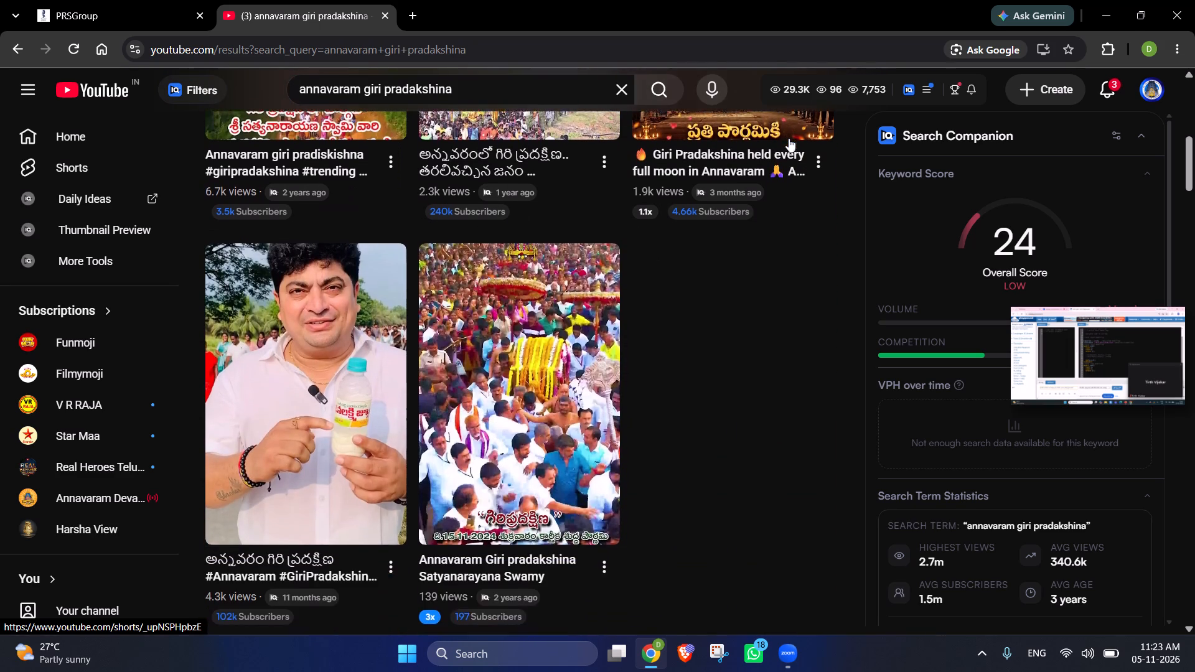
scroll(789, 138, down, 2)
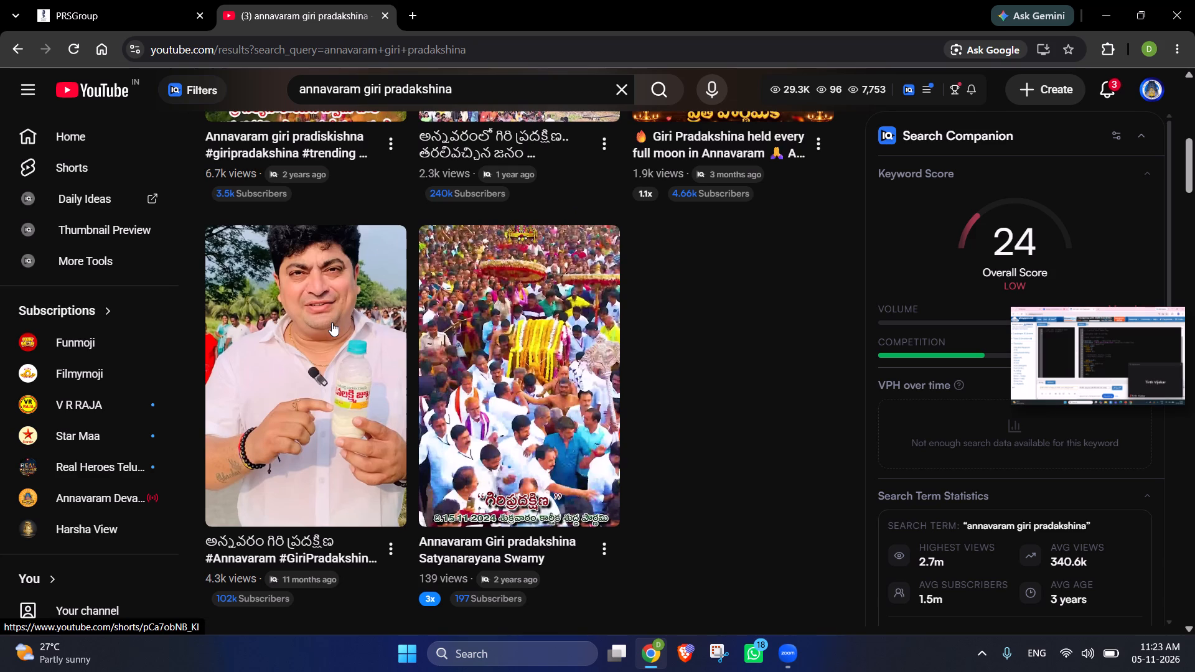
Watch the Giri Pradakshina Short of the man holding a bottle, collapse its vidIQ scorecard, and read its title and description details.
click(332, 322)
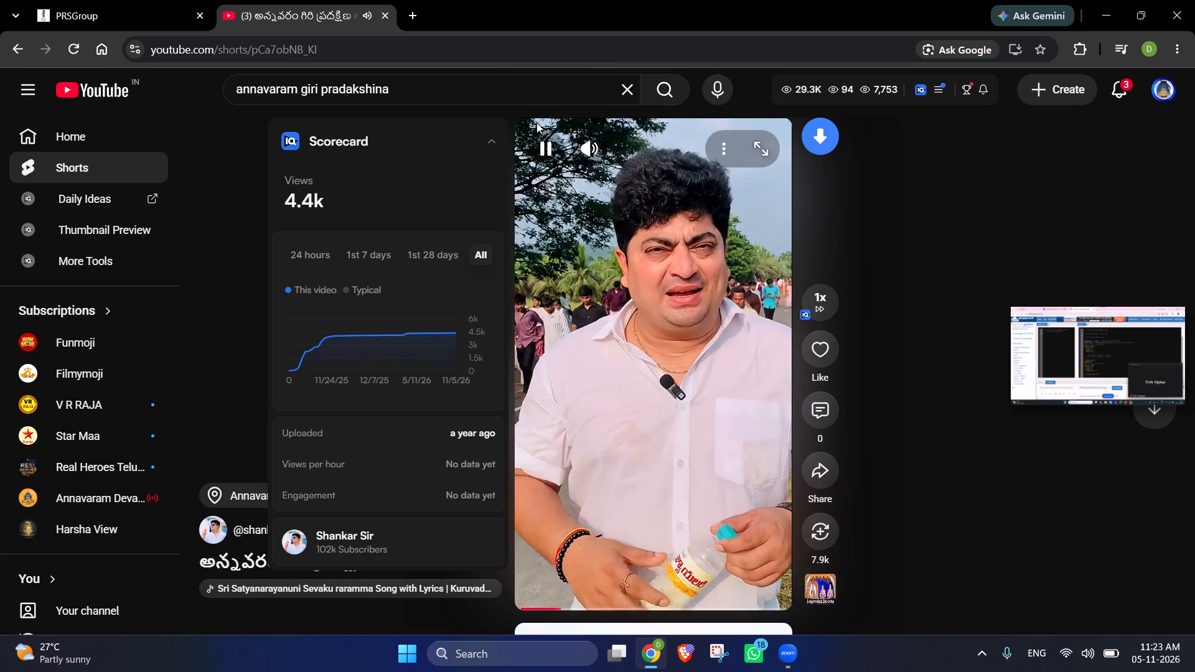
click(494, 145)
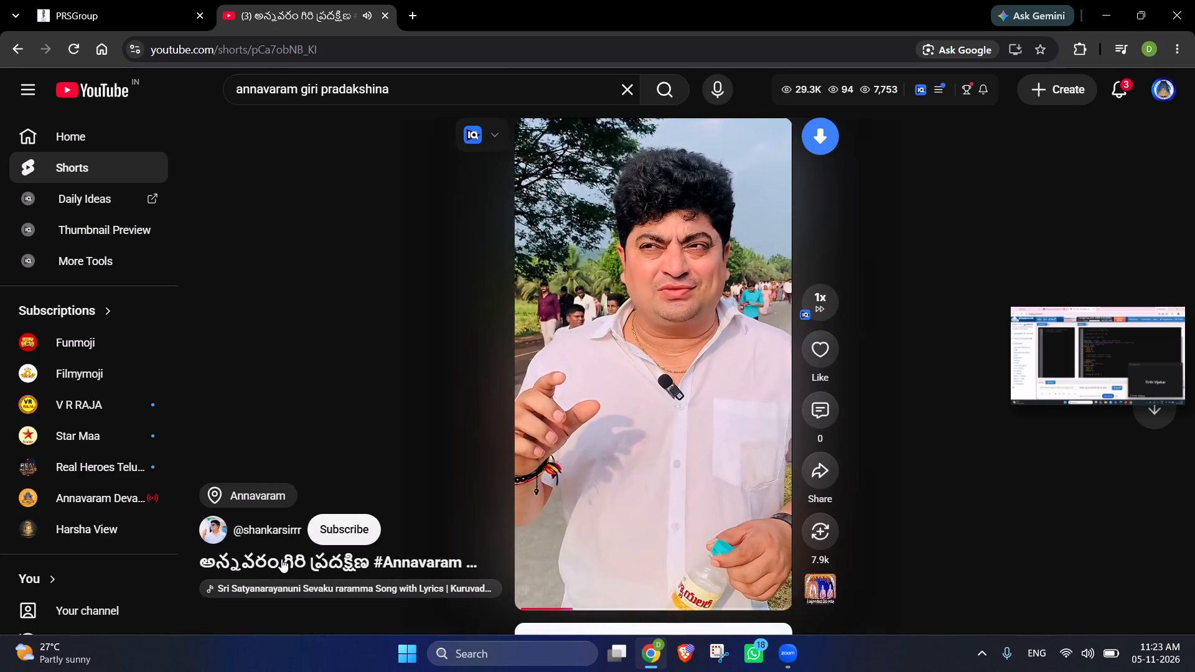
click(281, 559)
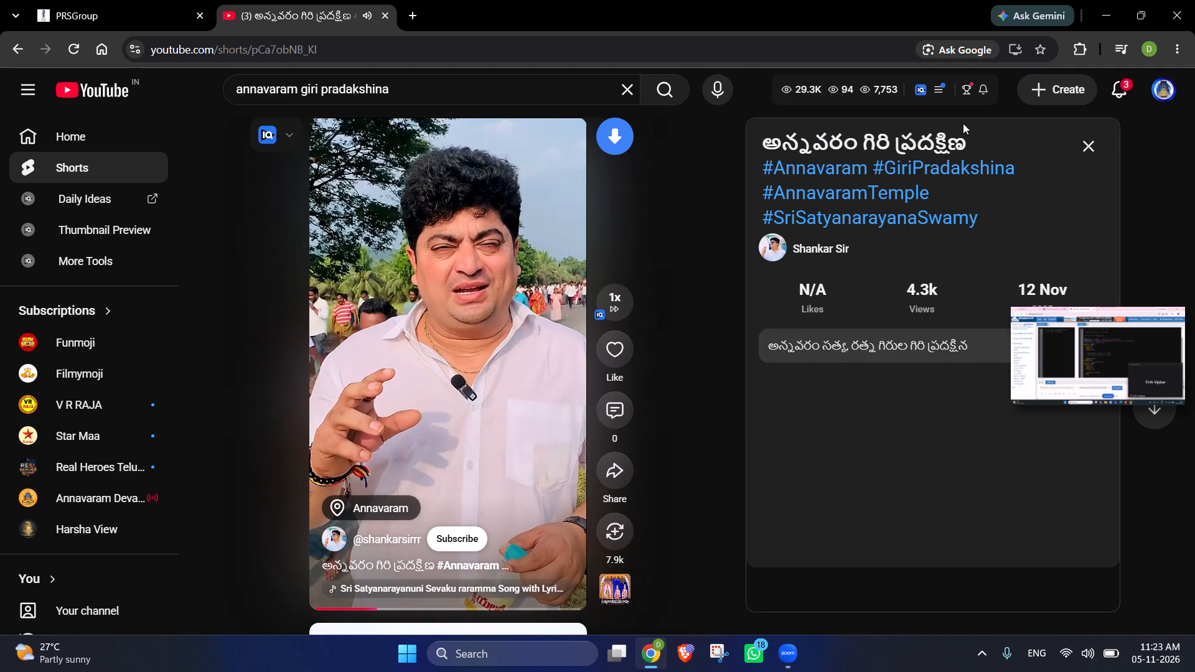
click(1092, 138)
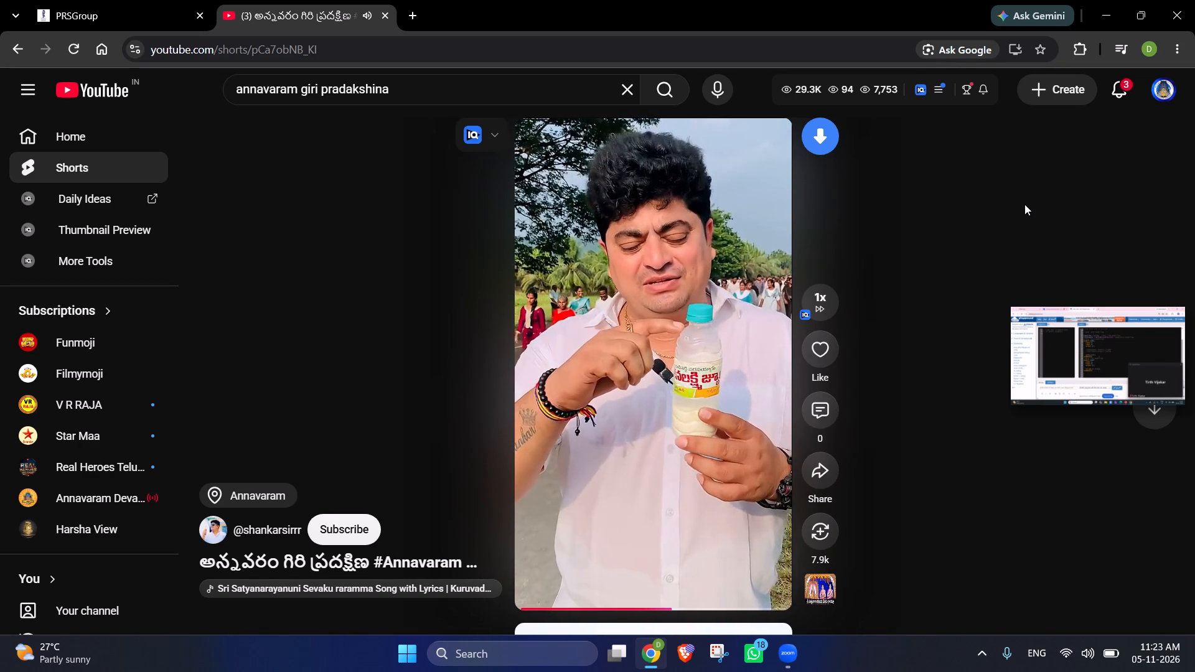
Return to the "annavaram giri pradakshina" results and look through the videos and Shorts further down the list.
scroll(1024, 204, right, 4)
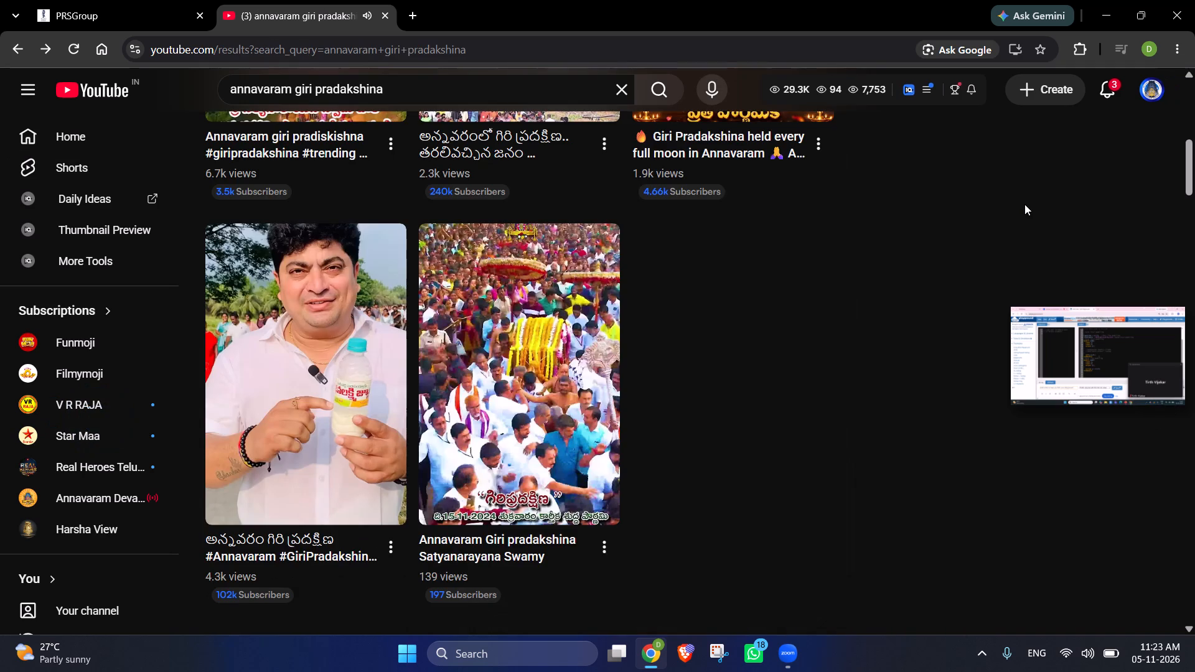
scroll(1024, 204, down, 6)
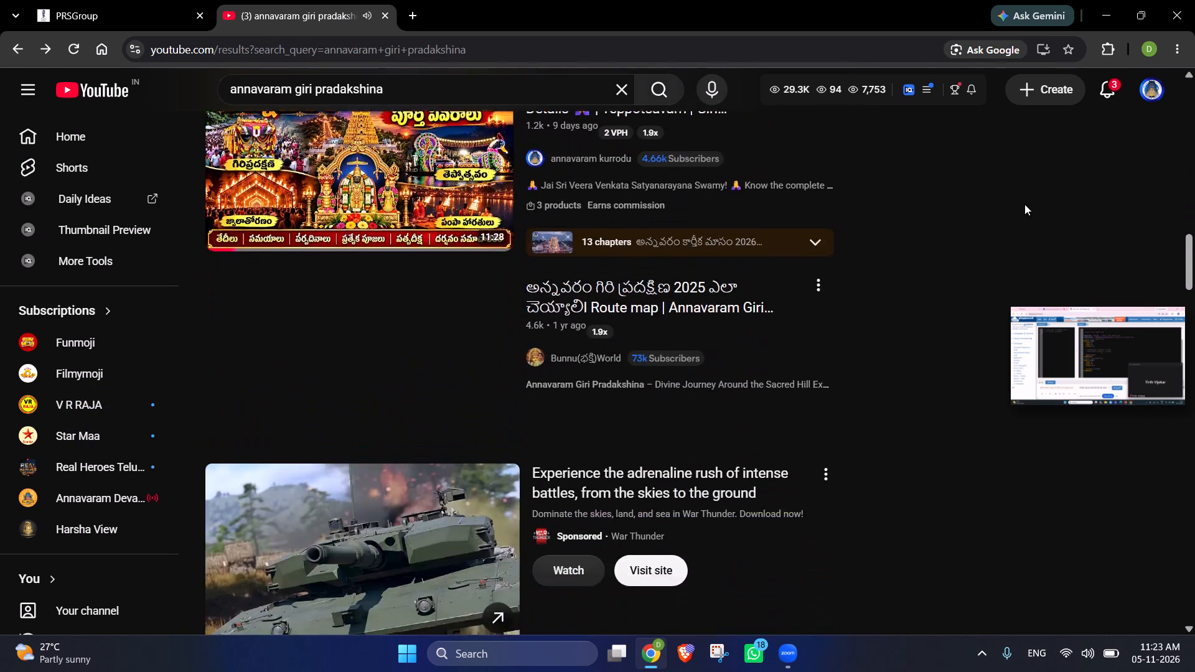
scroll(1024, 204, down, 5)
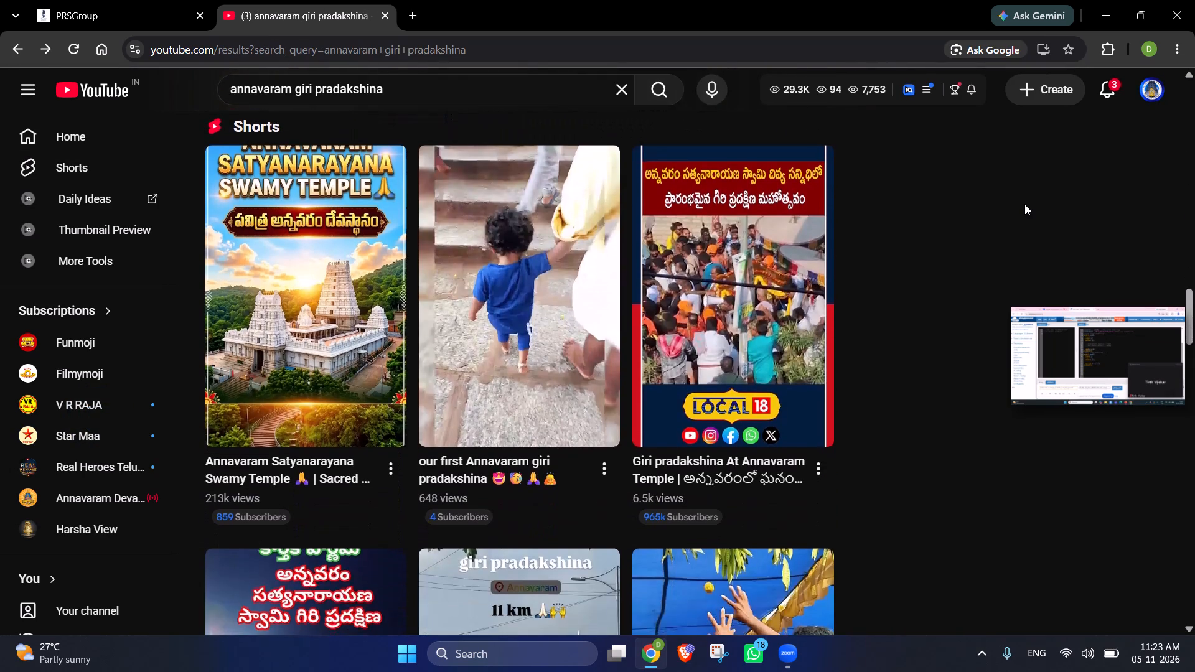
scroll(1024, 204, down, 4)
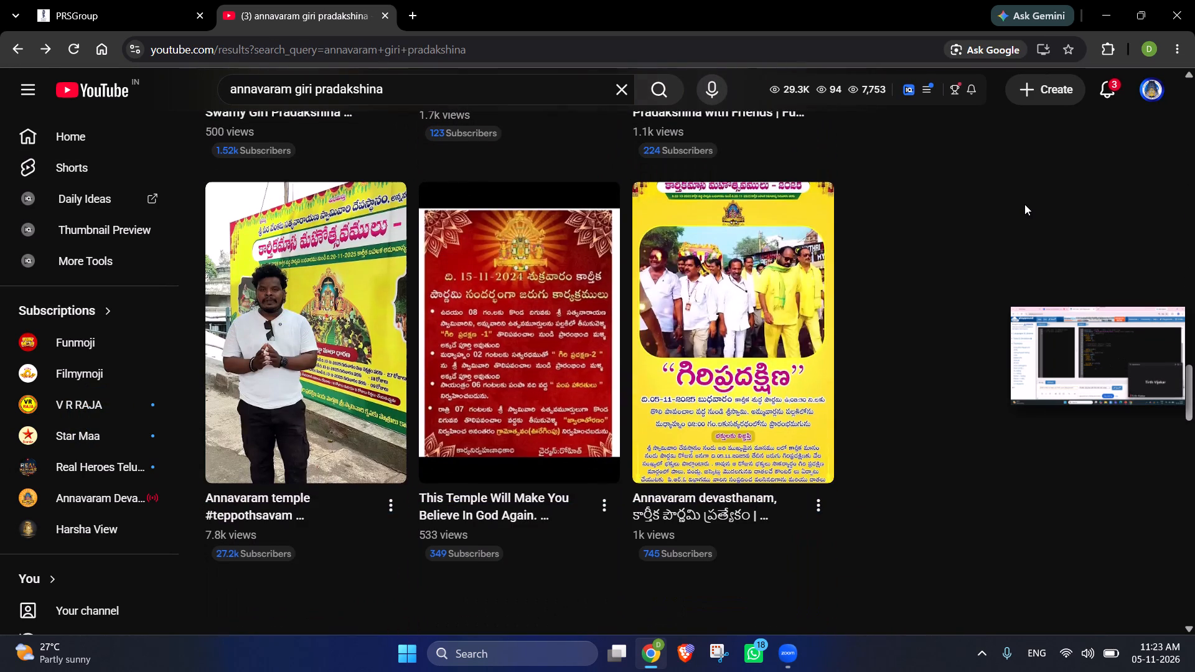
scroll(1024, 204, down, 2)
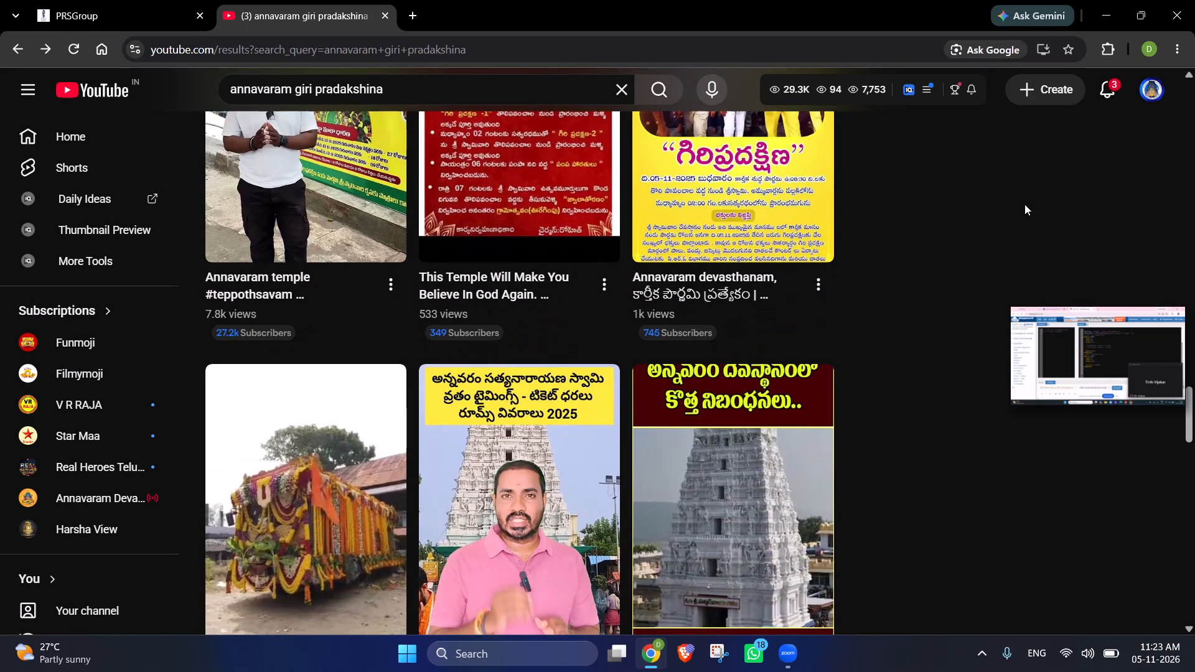
scroll(1024, 204, up, 17)
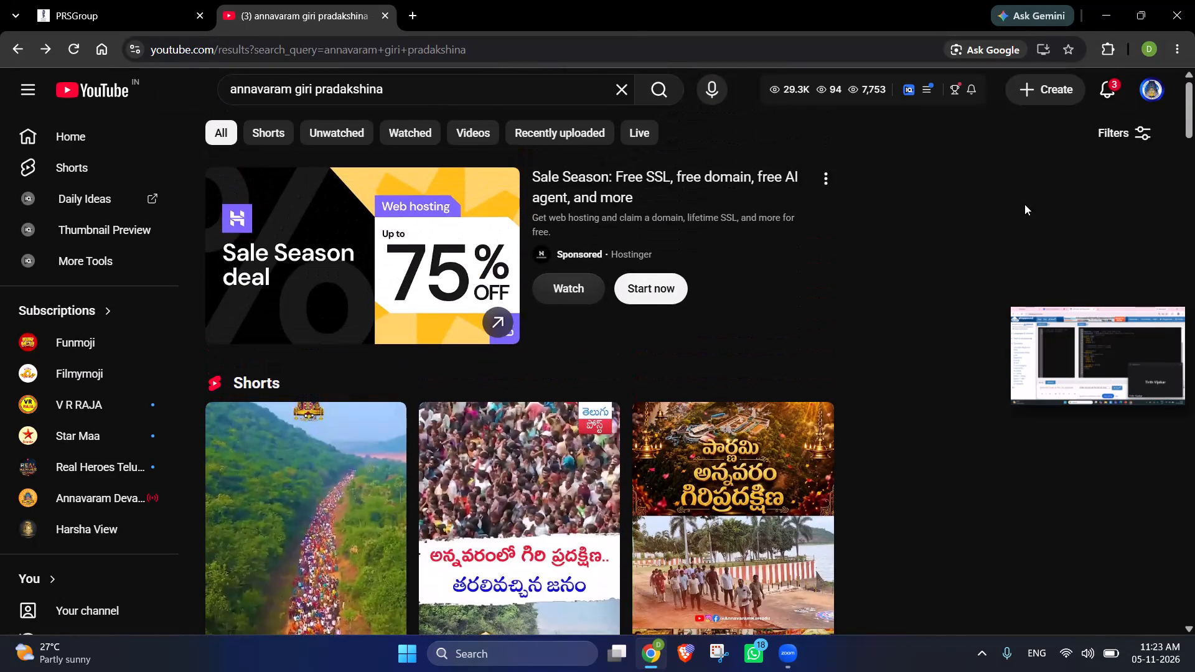
scroll(1024, 204, up, 1)
Refine the YouTube search to "annavaram giri pradakshina 2026".
click(508, 88)
key(space)
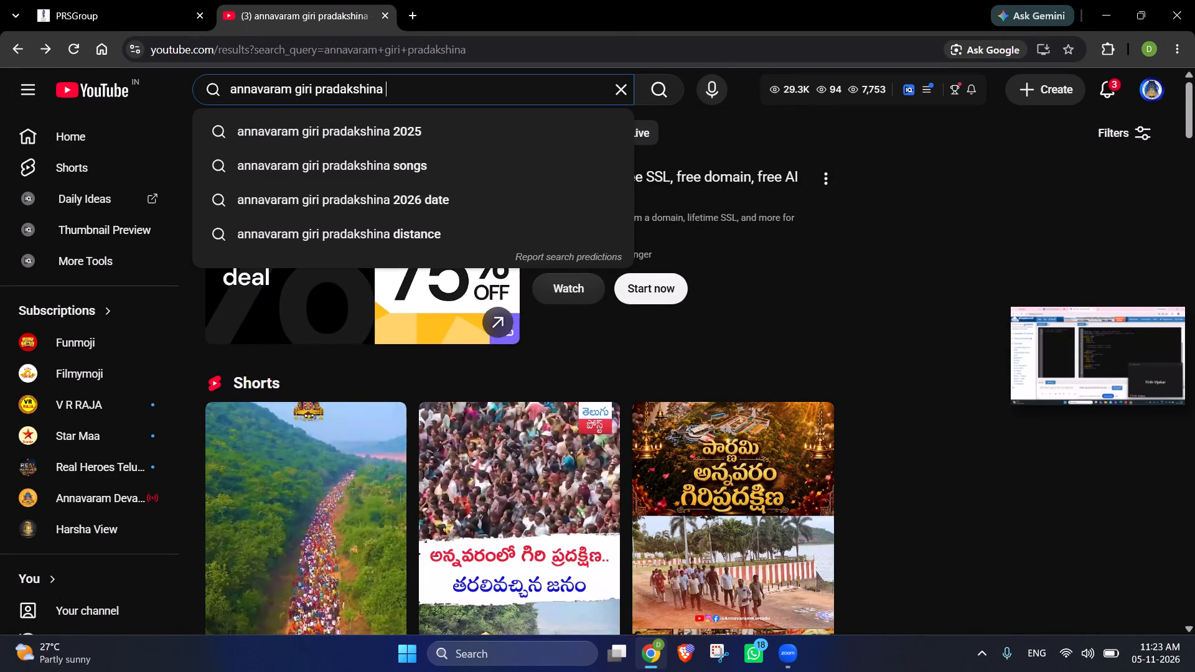
text(2026)
key(Return)
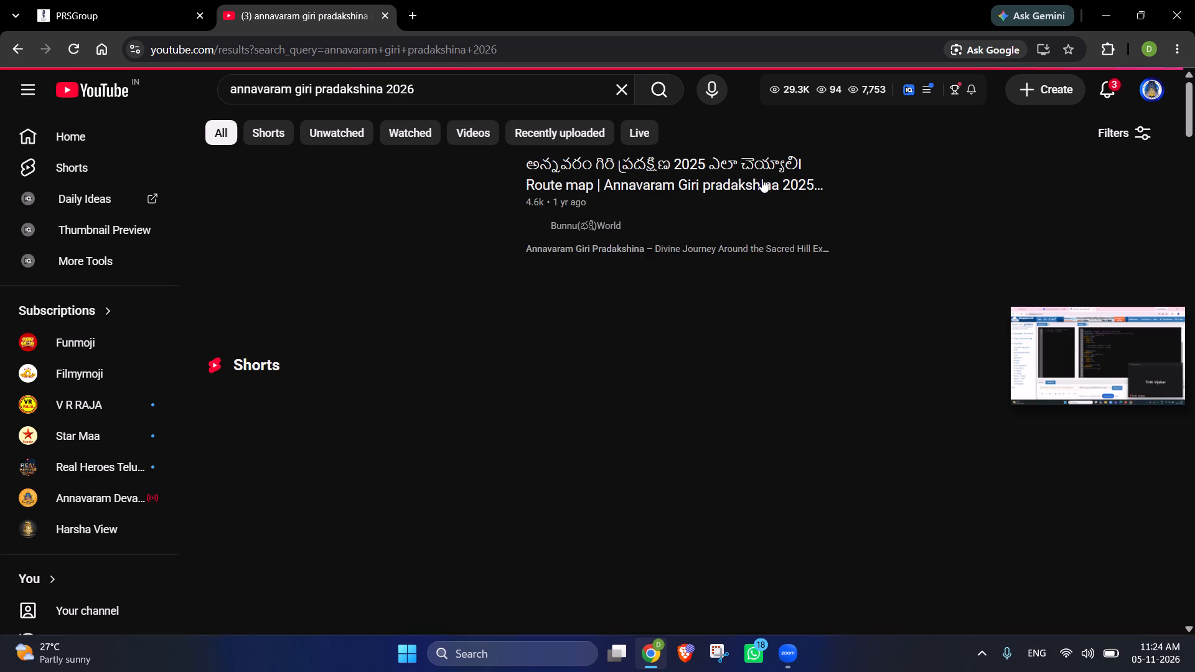
Examine the 2026 search results, checking competing Shorts and videos, their vidIQ statistics and the channel's own uploads.
scroll(762, 179, down, 1)
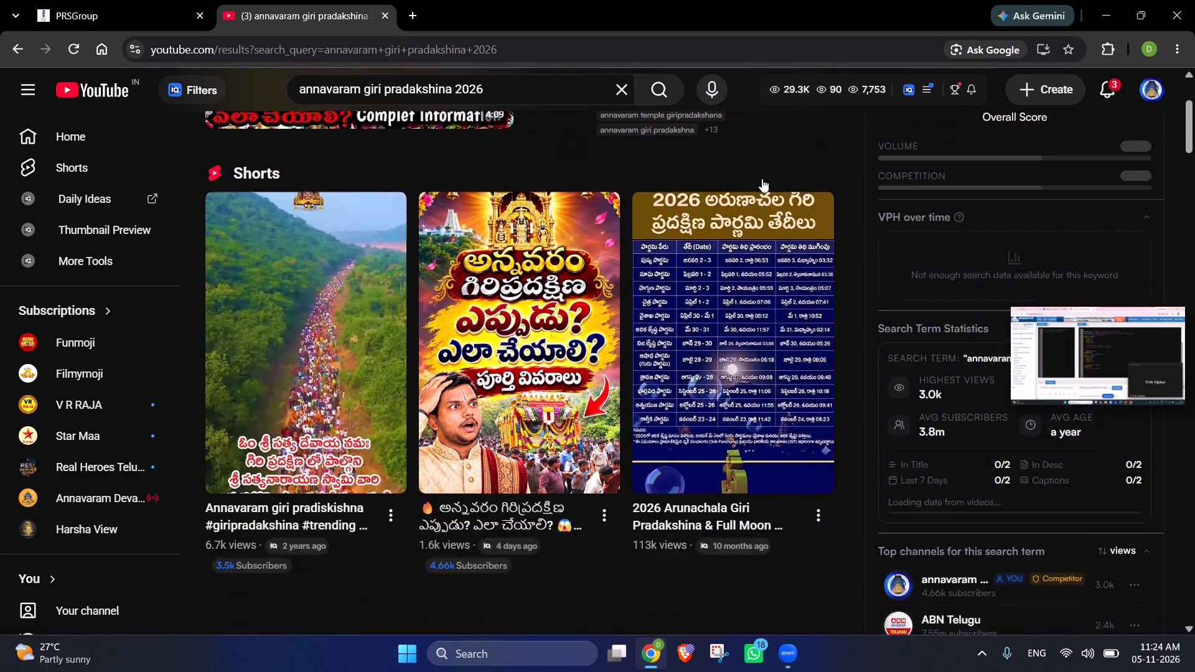
scroll(762, 179, down, 1)
scroll(581, 213, up, 1)
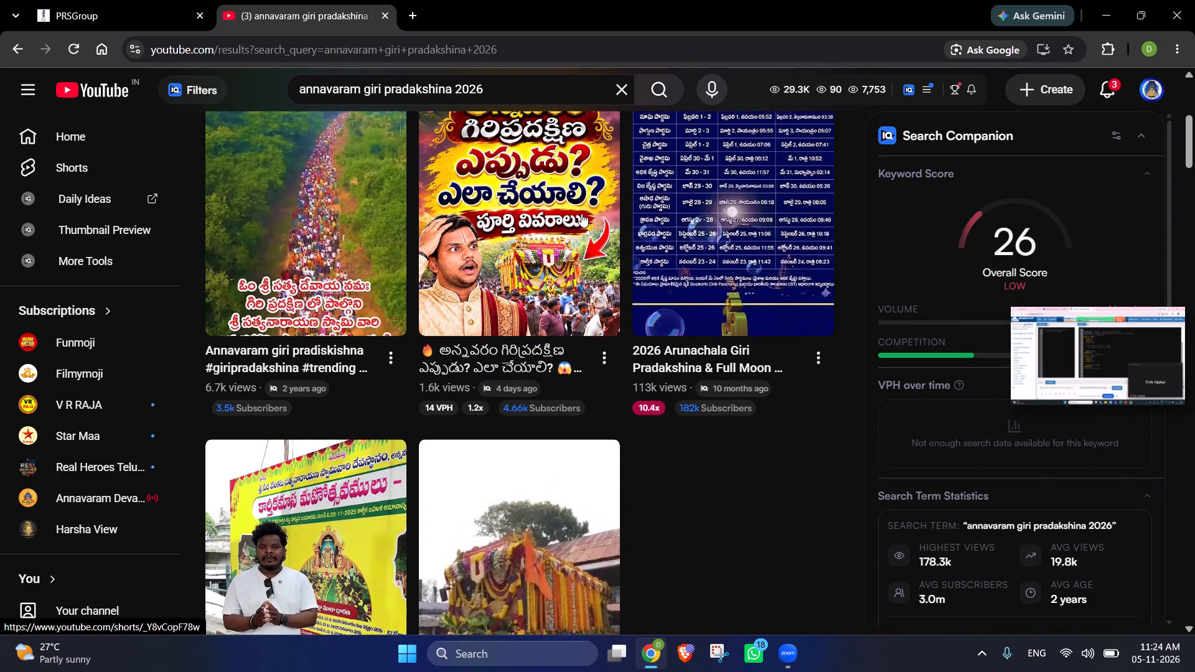
scroll(581, 213, down, 4)
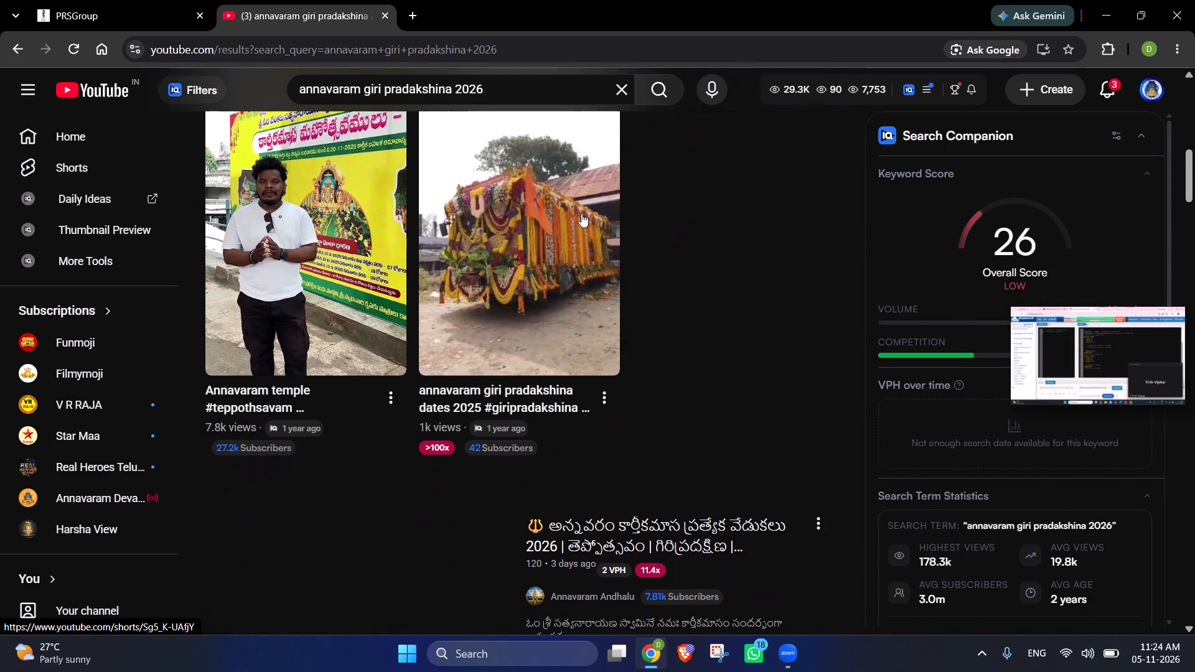
scroll(767, 294, down, 2)
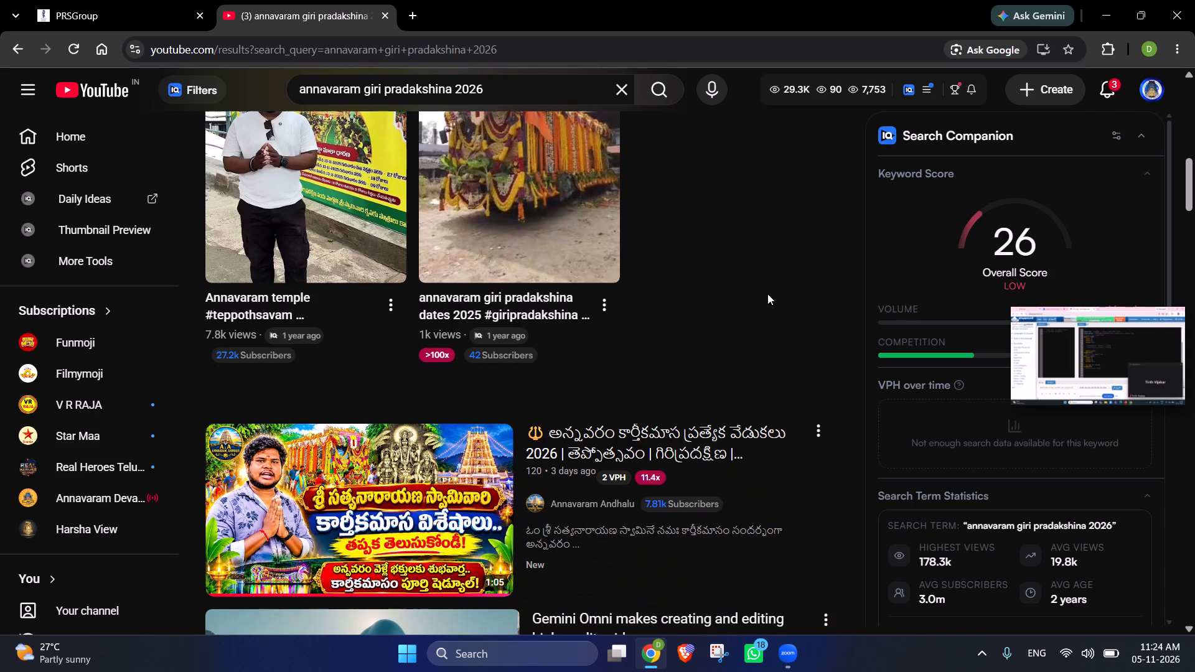
scroll(767, 294, down, 1)
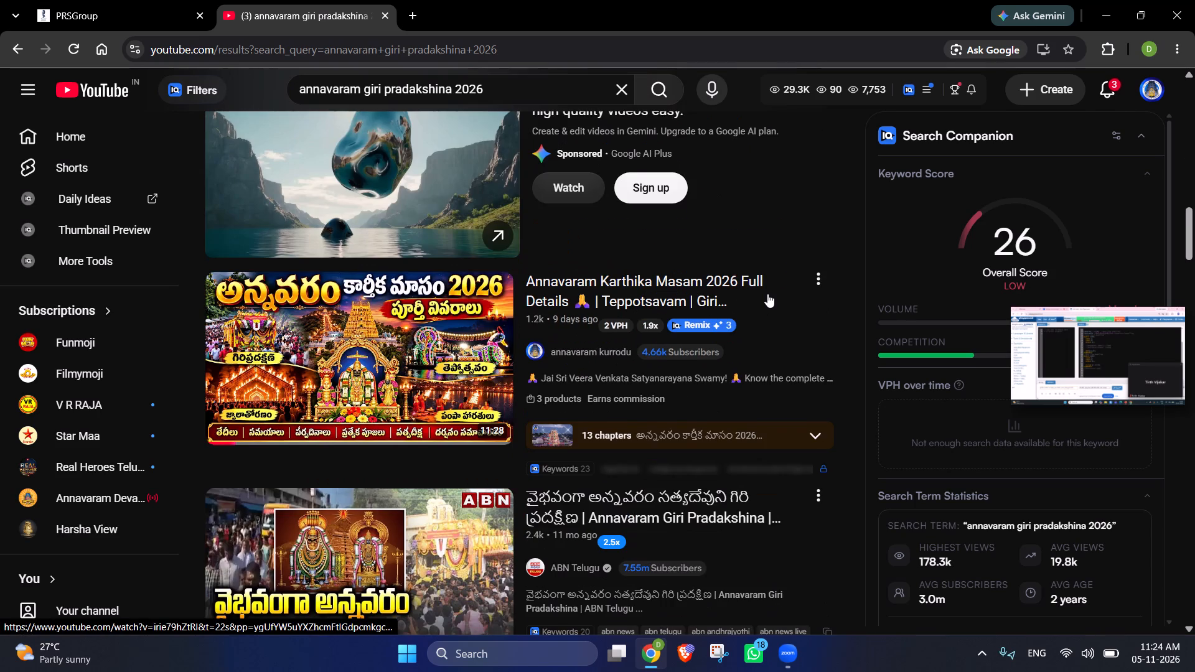
scroll(767, 294, down, 1)
scroll(767, 294, up, 2)
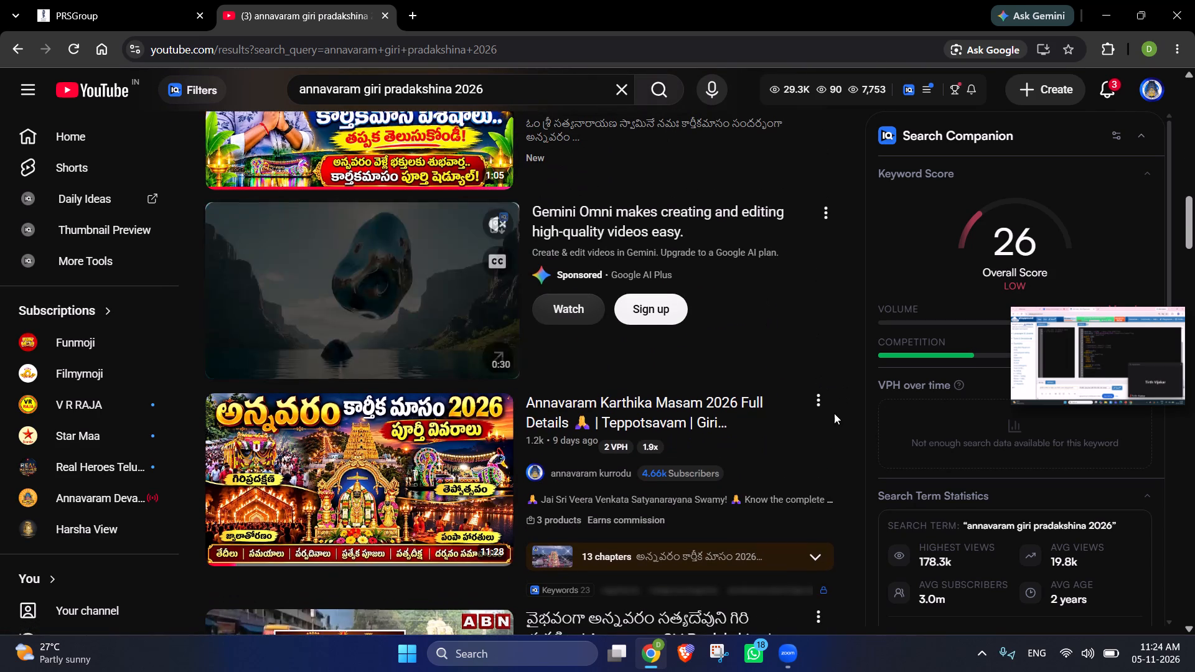
scroll(542, 473, up, 8)
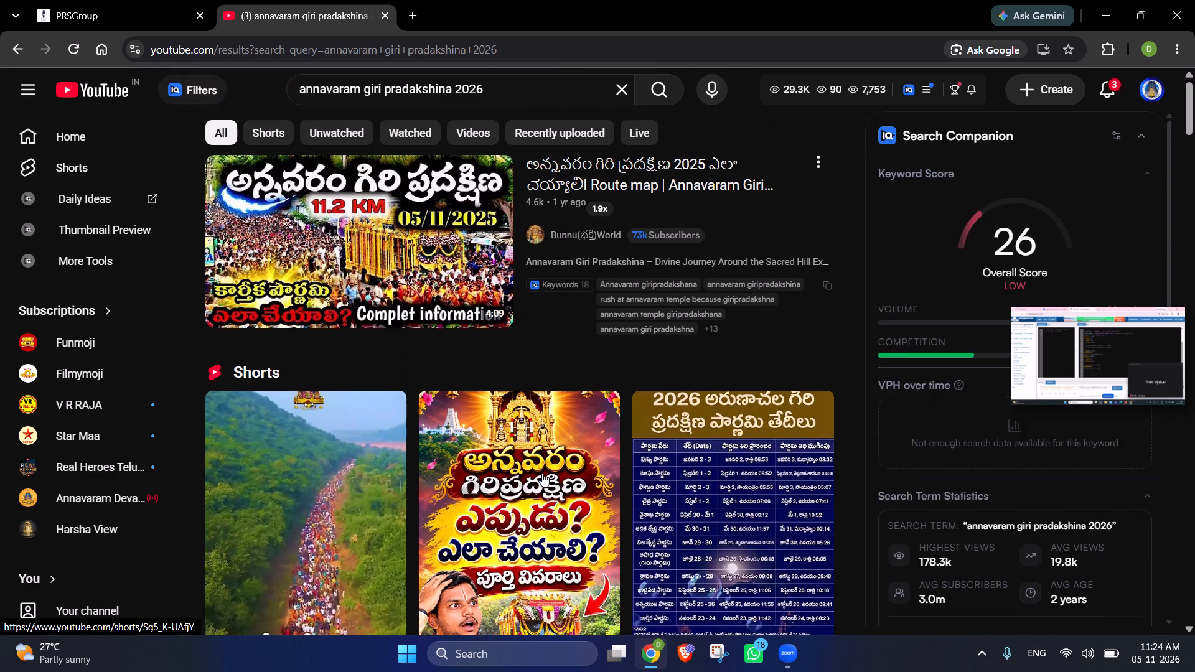
scroll(542, 473, up, 2)
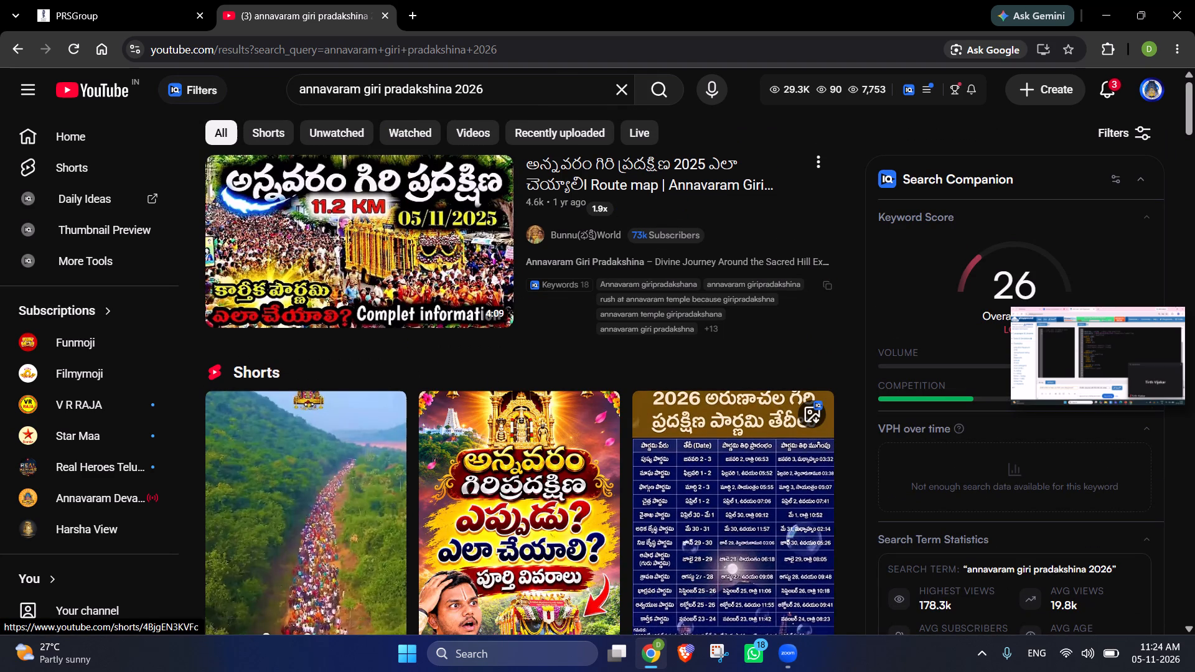
Expand the keyword list of the Bunnu World Annavaram Giri Pradakshina 2025 route map video and copy all its keywords.
scroll(787, 430, left, 1)
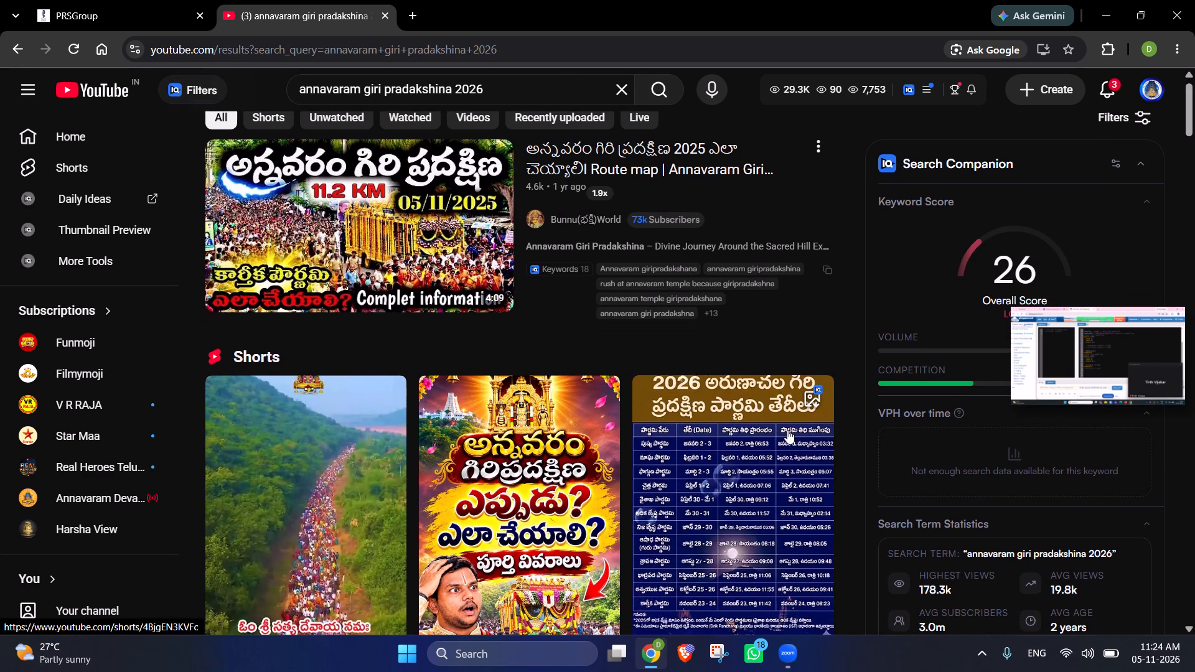
click(714, 318)
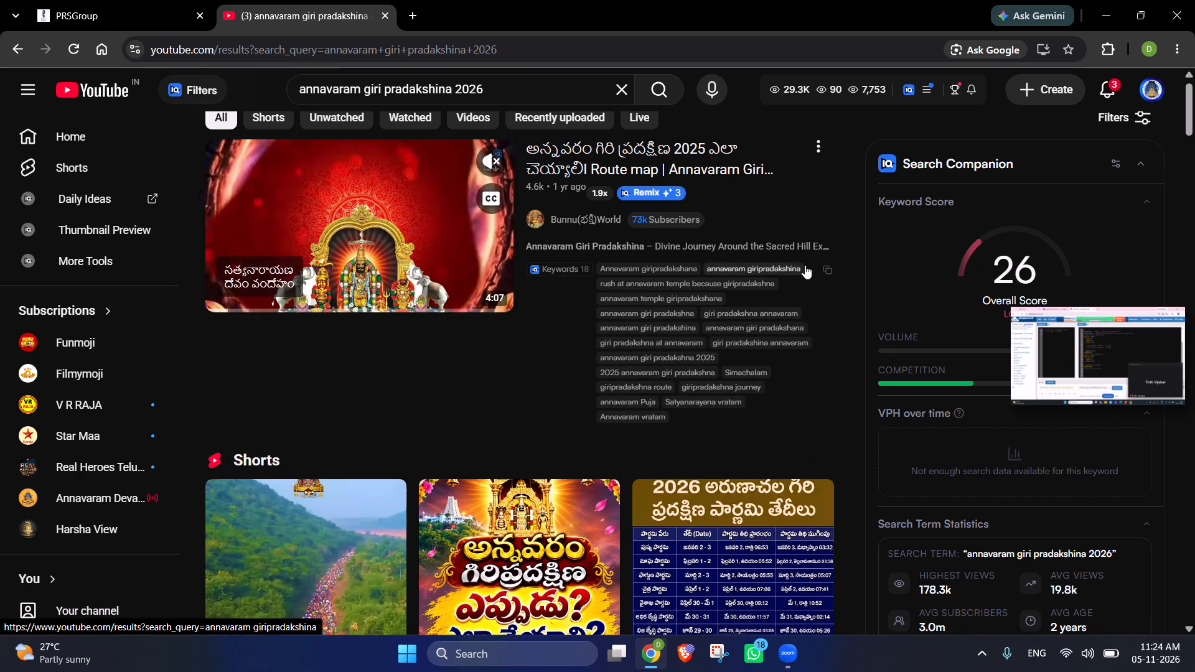
click(829, 263)
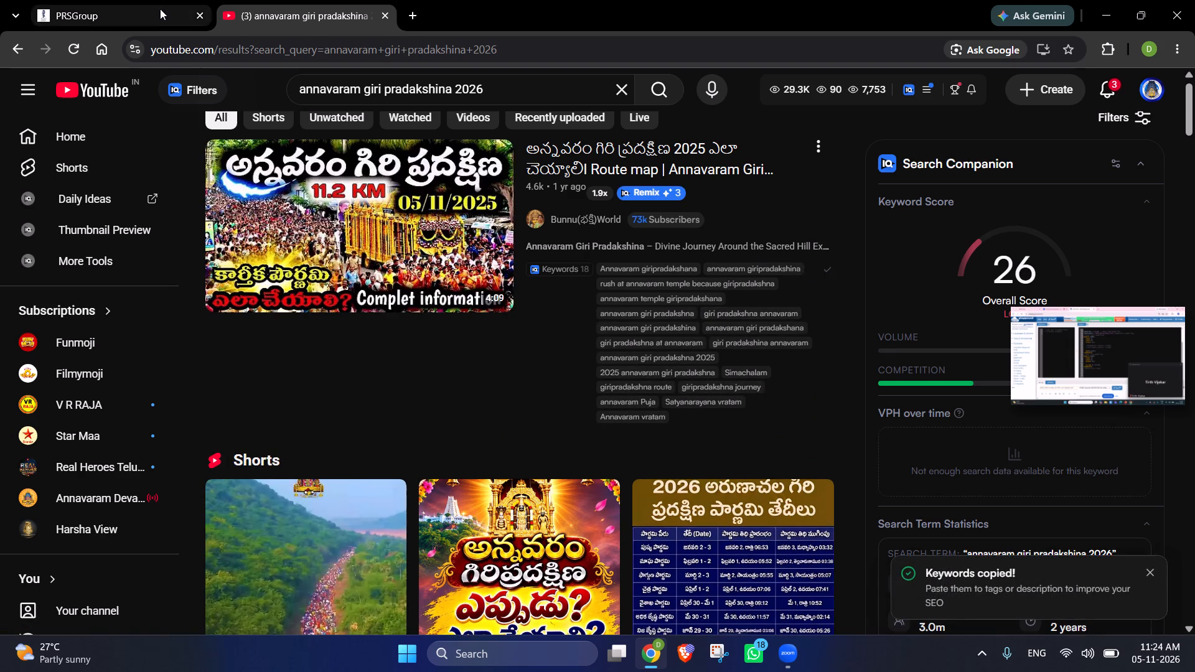
In a new tab, open YouTube Studio and bring up the details of the 10-second Telugu Giripradakshina 2026 Short published 4 Nov 2026.
click(160, 9)
click(405, 8)
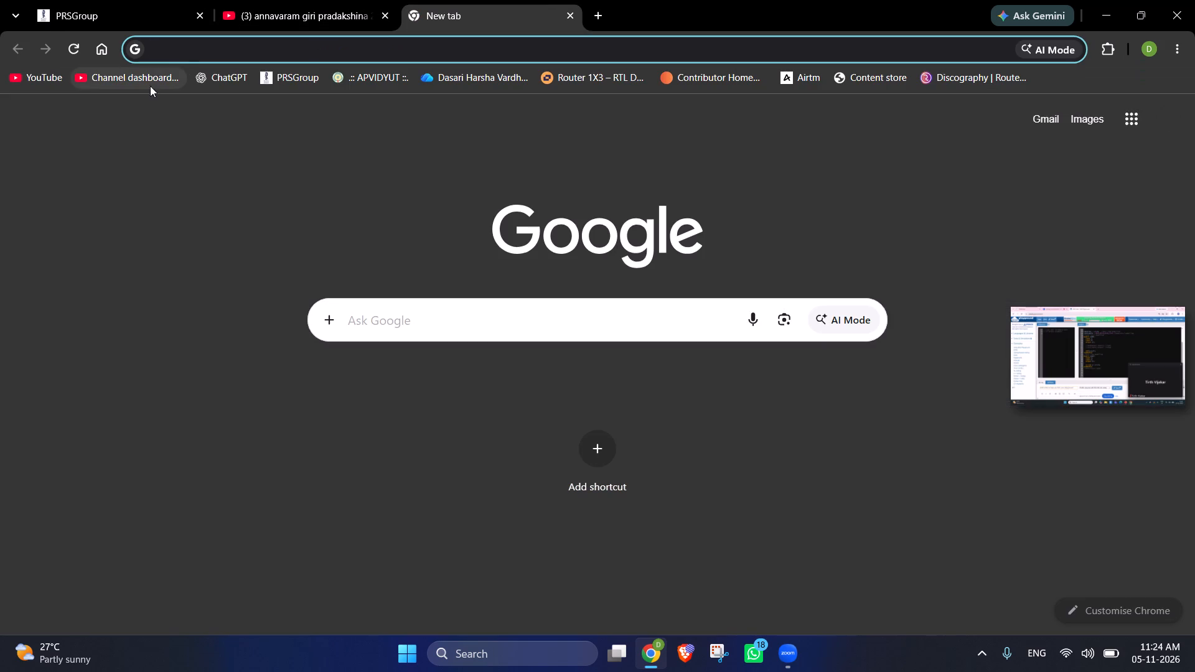
click(148, 85)
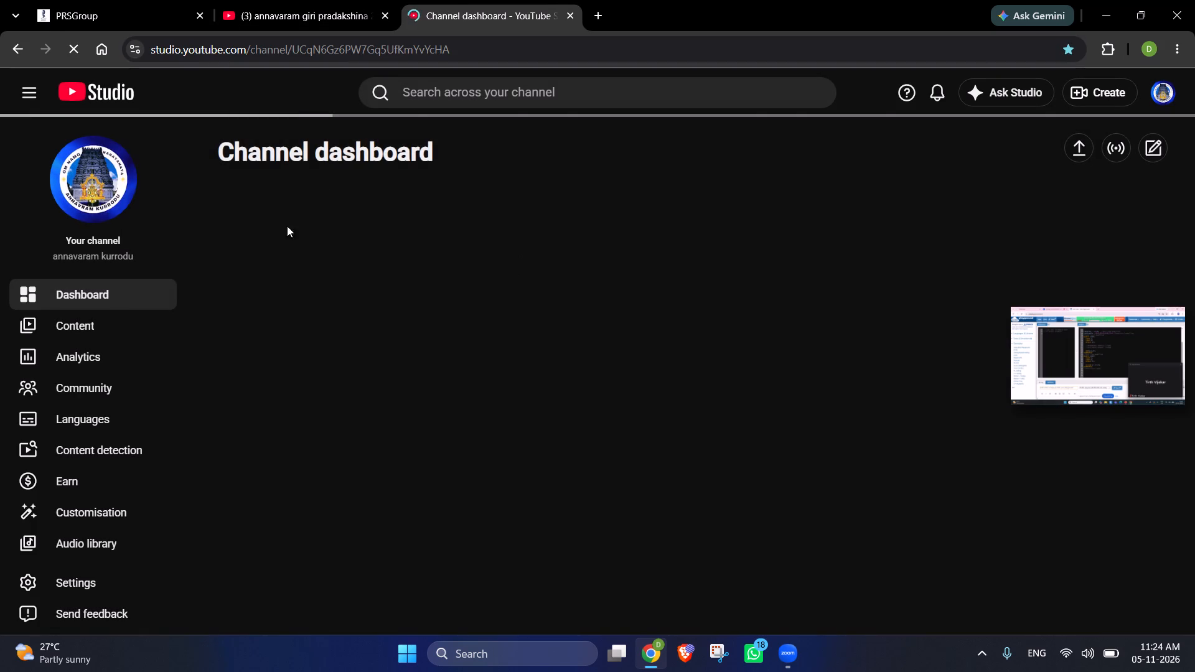
scroll(293, 246, down, 1)
click(139, 315)
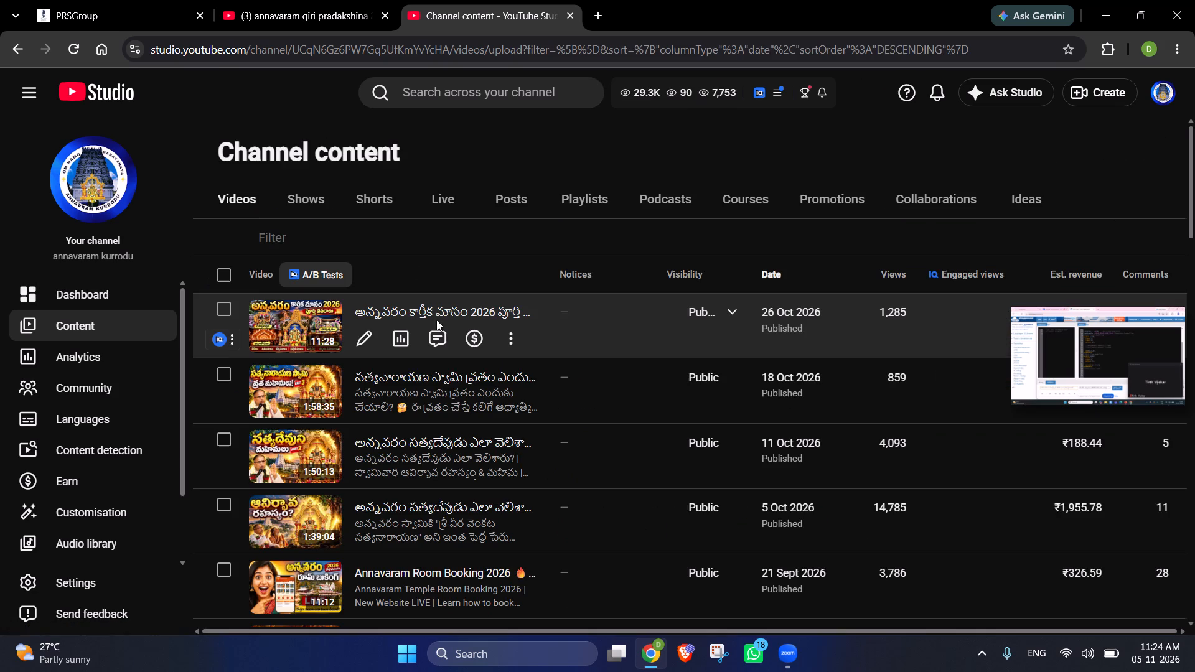
click(365, 201)
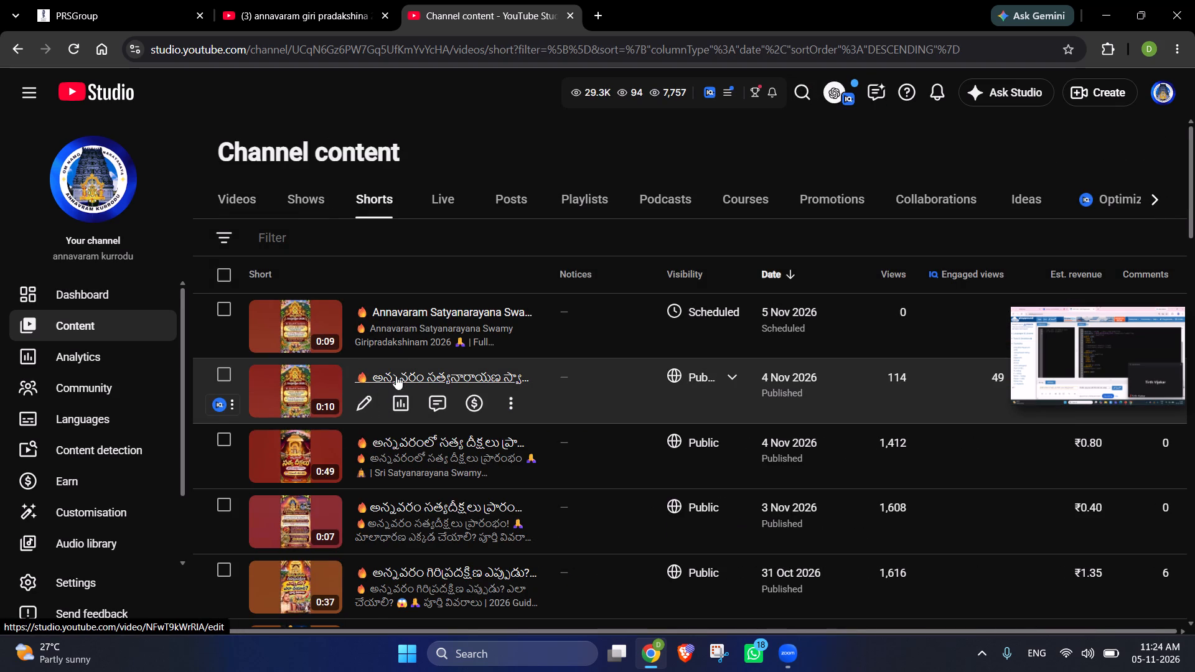
click(398, 375)
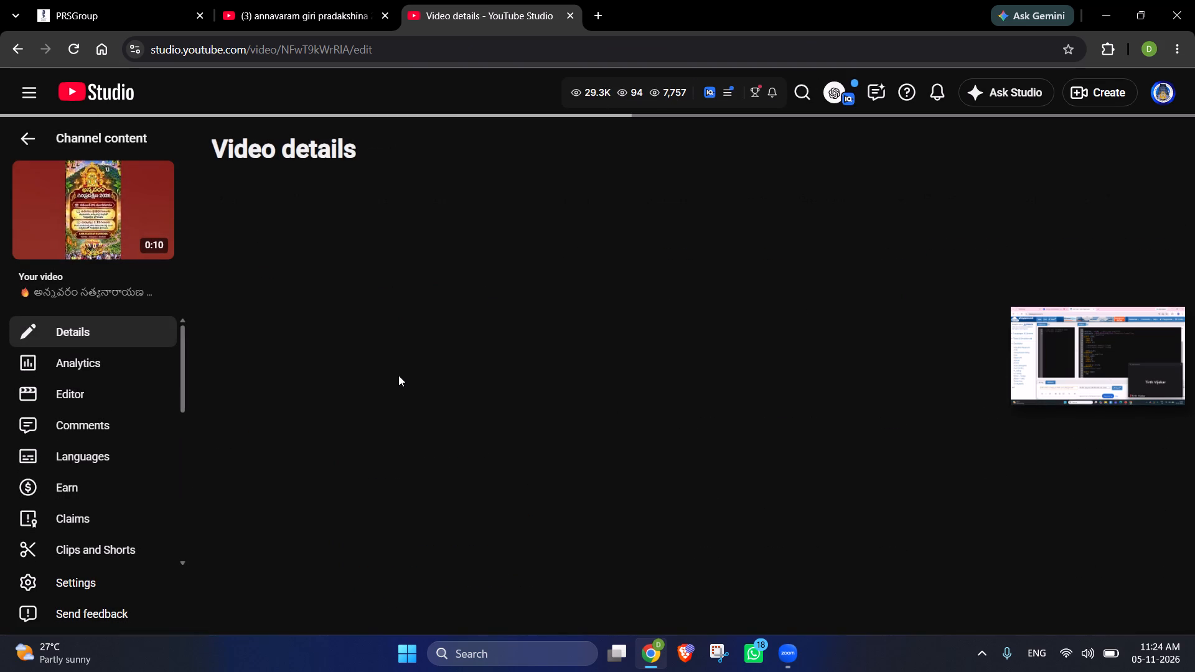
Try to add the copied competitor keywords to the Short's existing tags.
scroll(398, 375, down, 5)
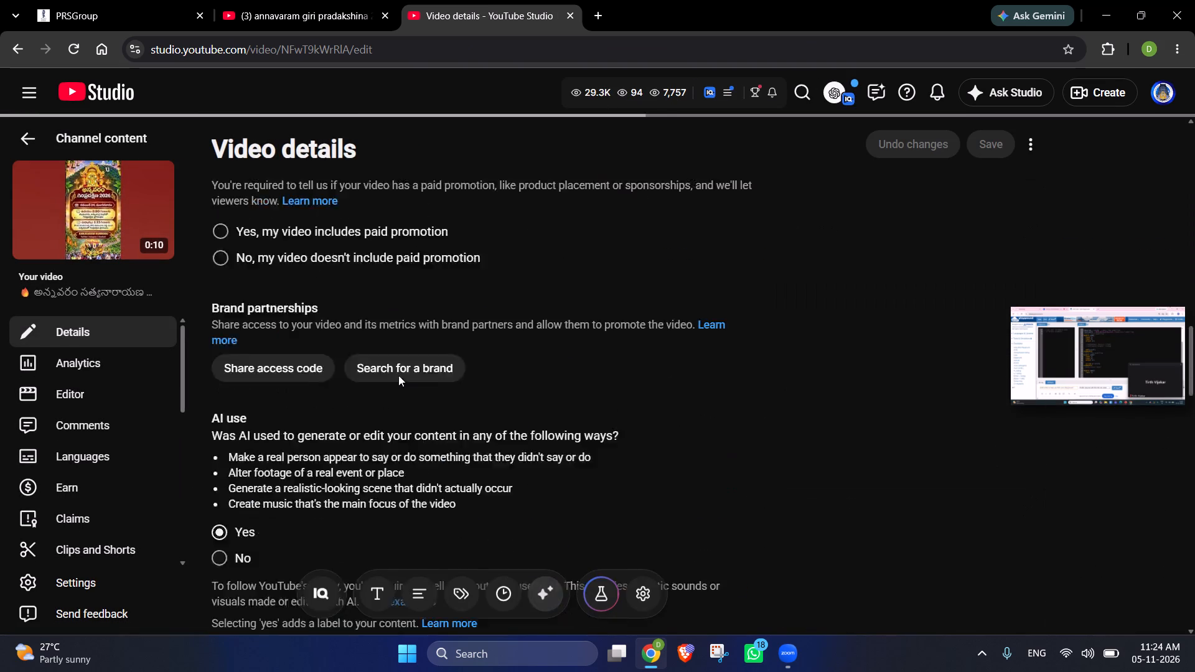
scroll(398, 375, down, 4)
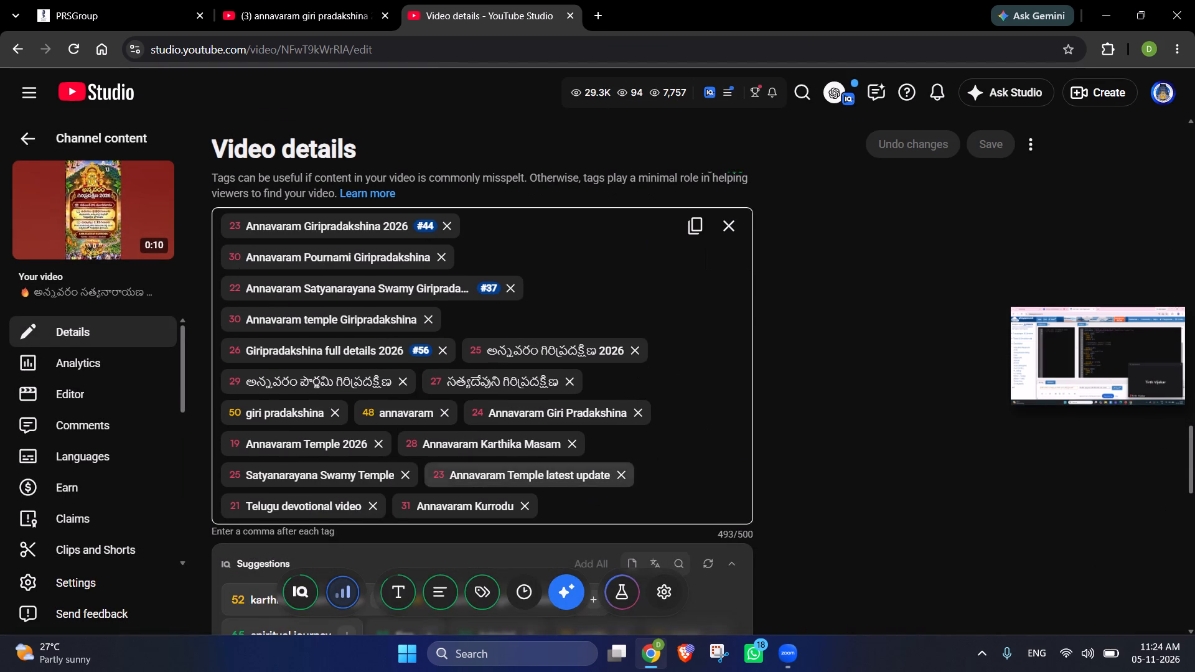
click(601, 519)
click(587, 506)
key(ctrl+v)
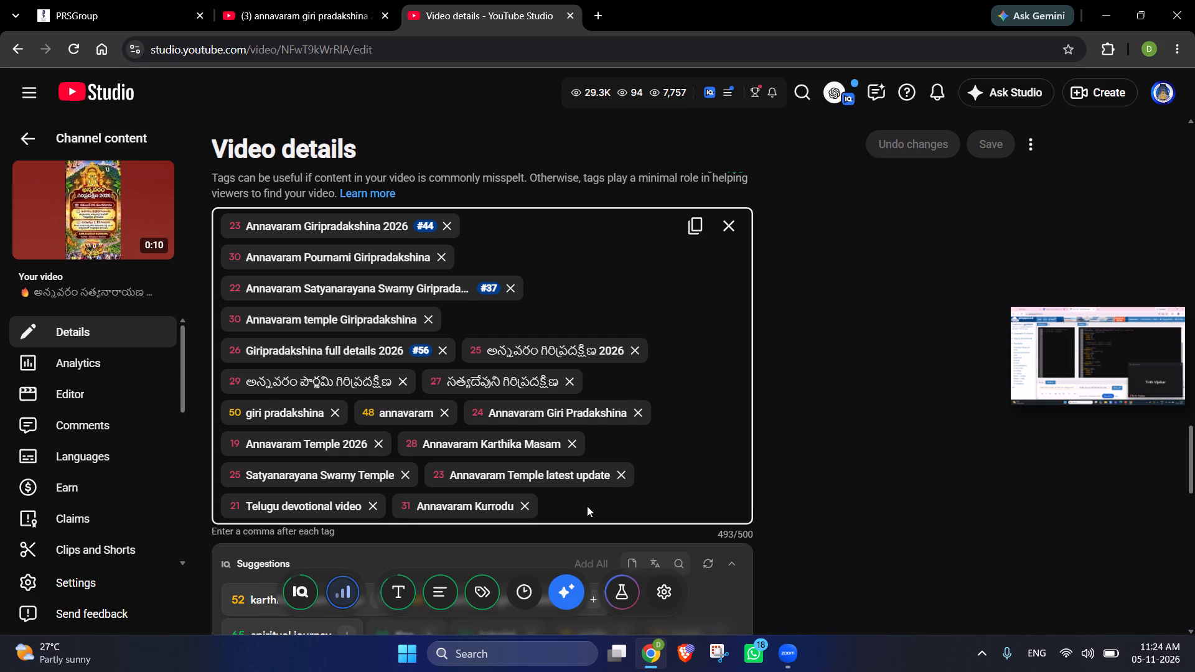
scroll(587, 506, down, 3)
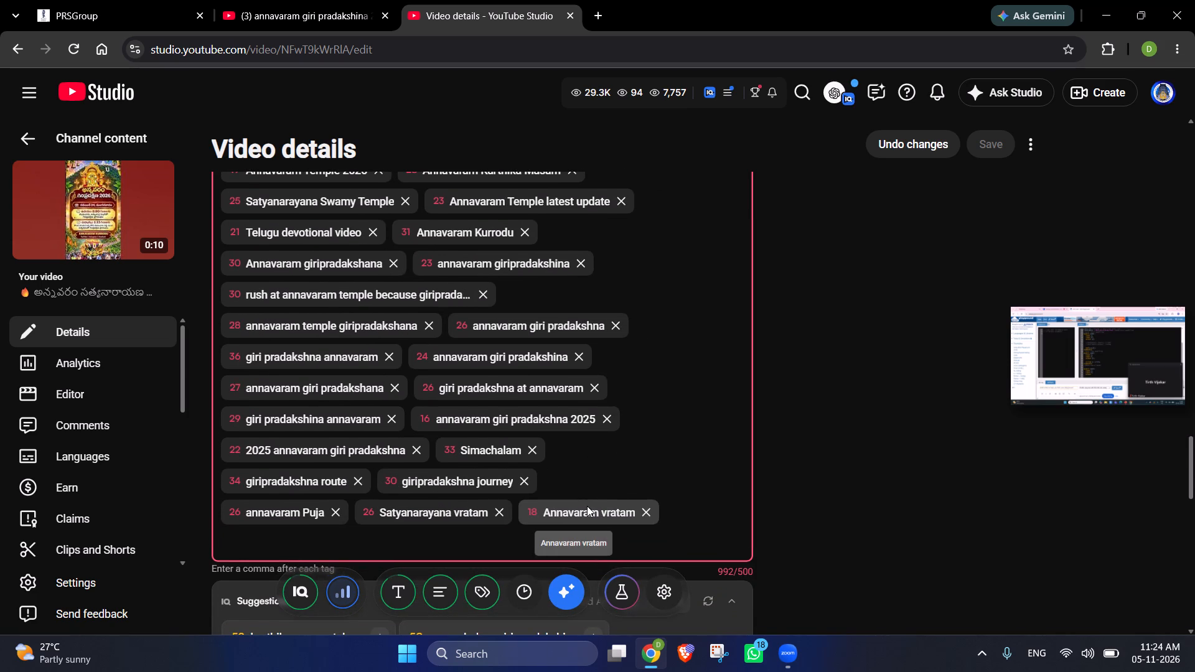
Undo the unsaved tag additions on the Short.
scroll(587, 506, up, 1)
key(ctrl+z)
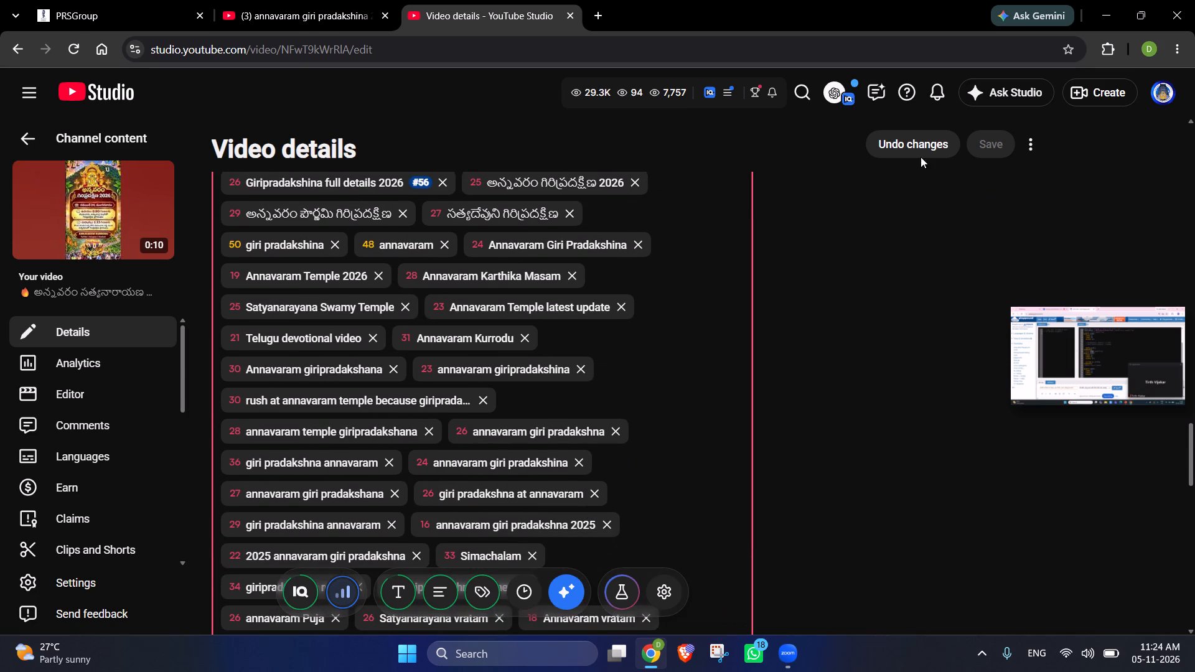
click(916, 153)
Append the copied keyword list to the Short's description, separated by a blank line below the hashtags, and save the changes.
scroll(916, 153, up, 15)
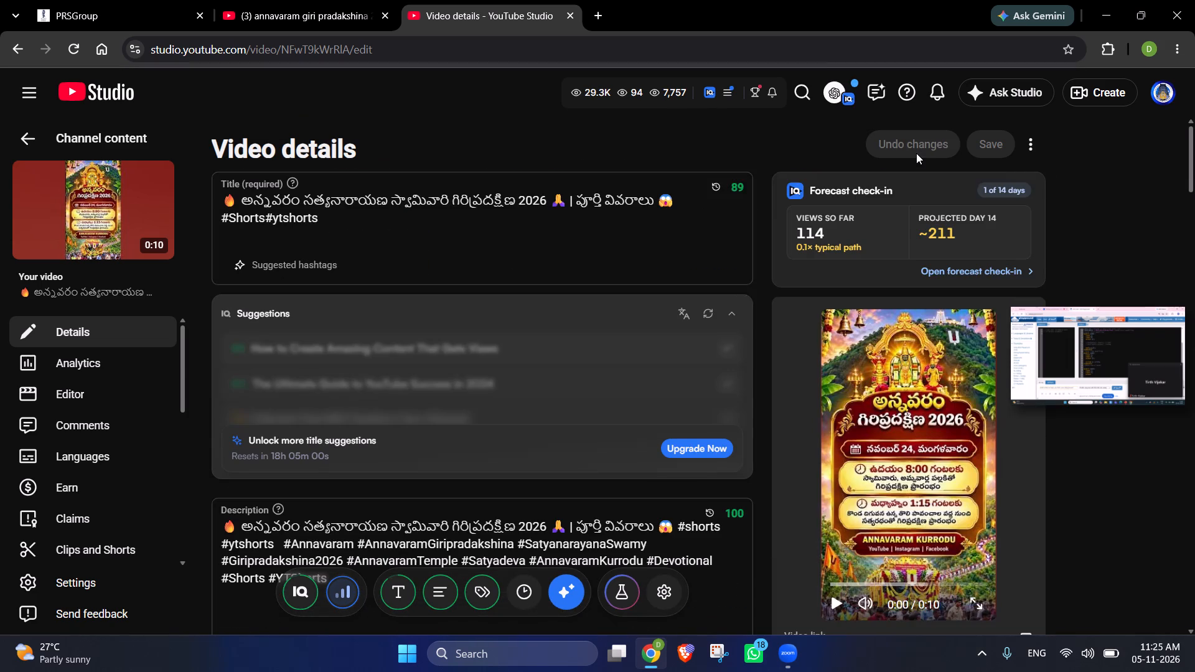
scroll(553, 230, down, 2)
click(354, 319)
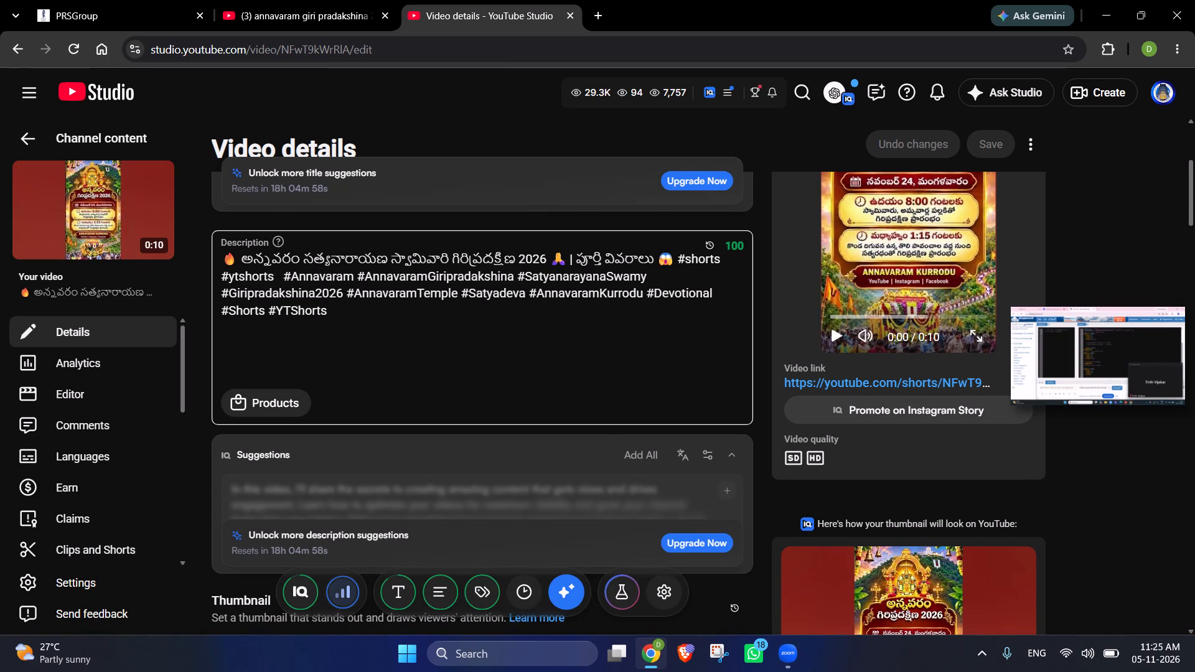
click(354, 319)
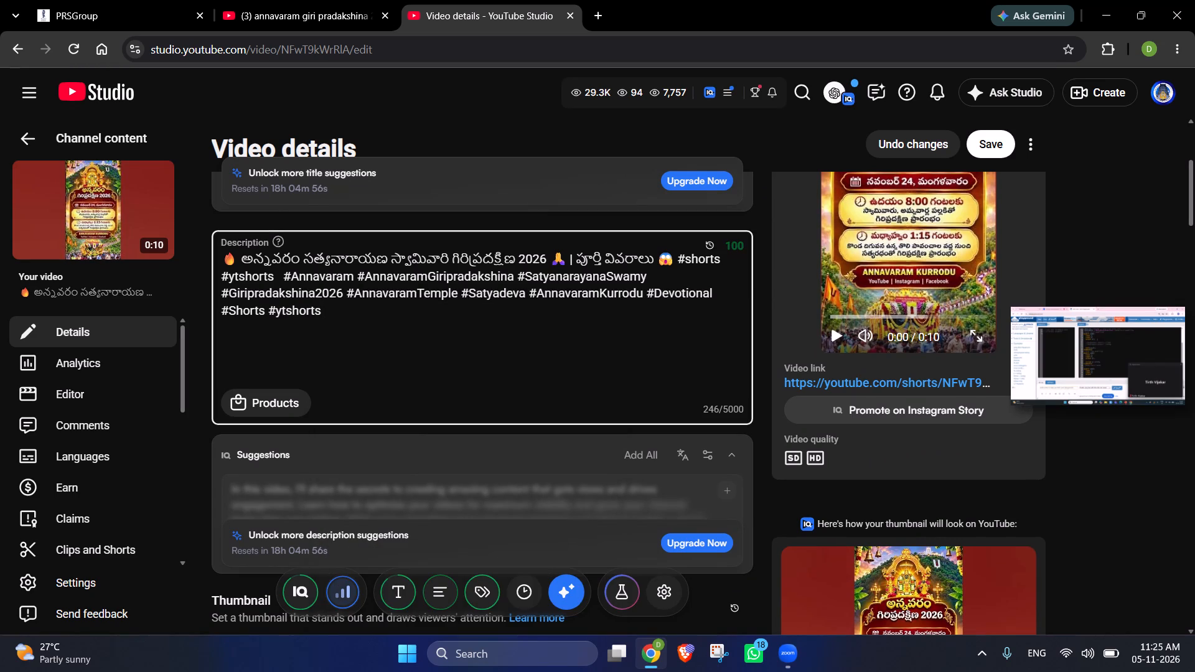
key(Return)
key(Return)
key(ctrl+v)
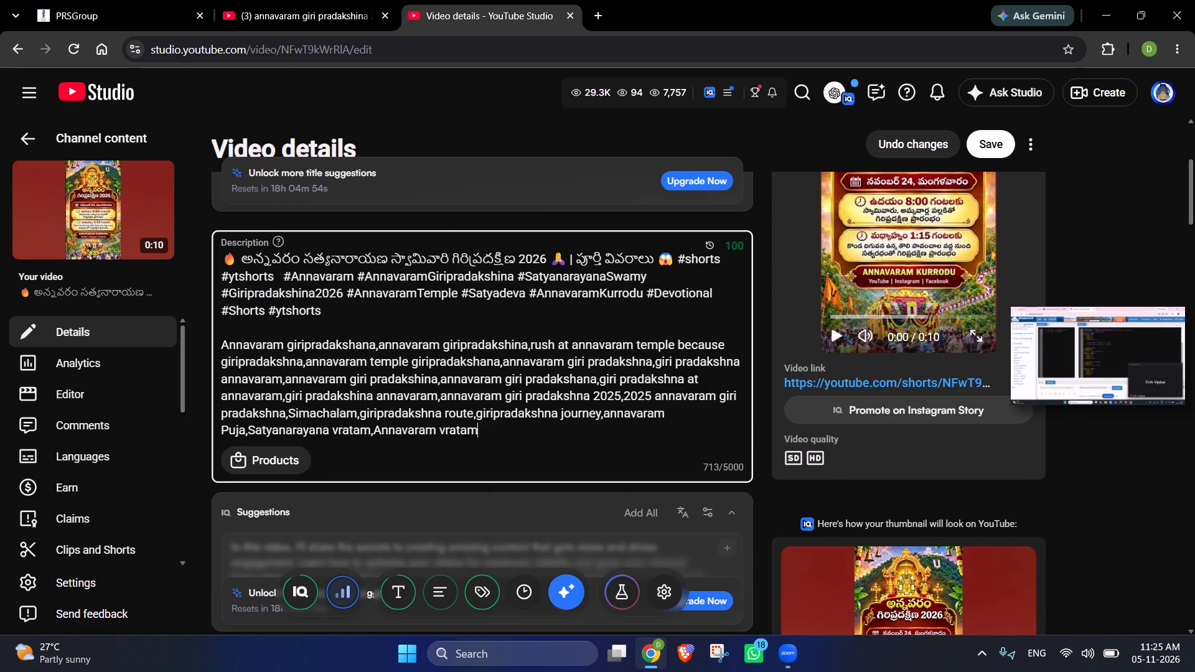
click(982, 140)
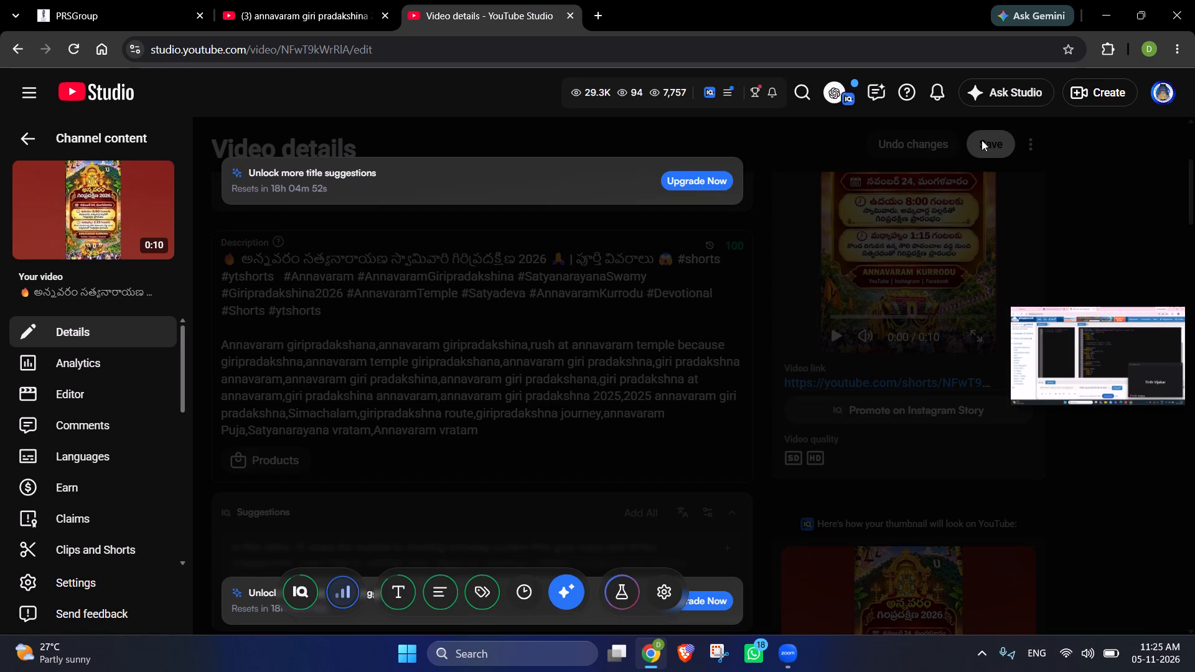
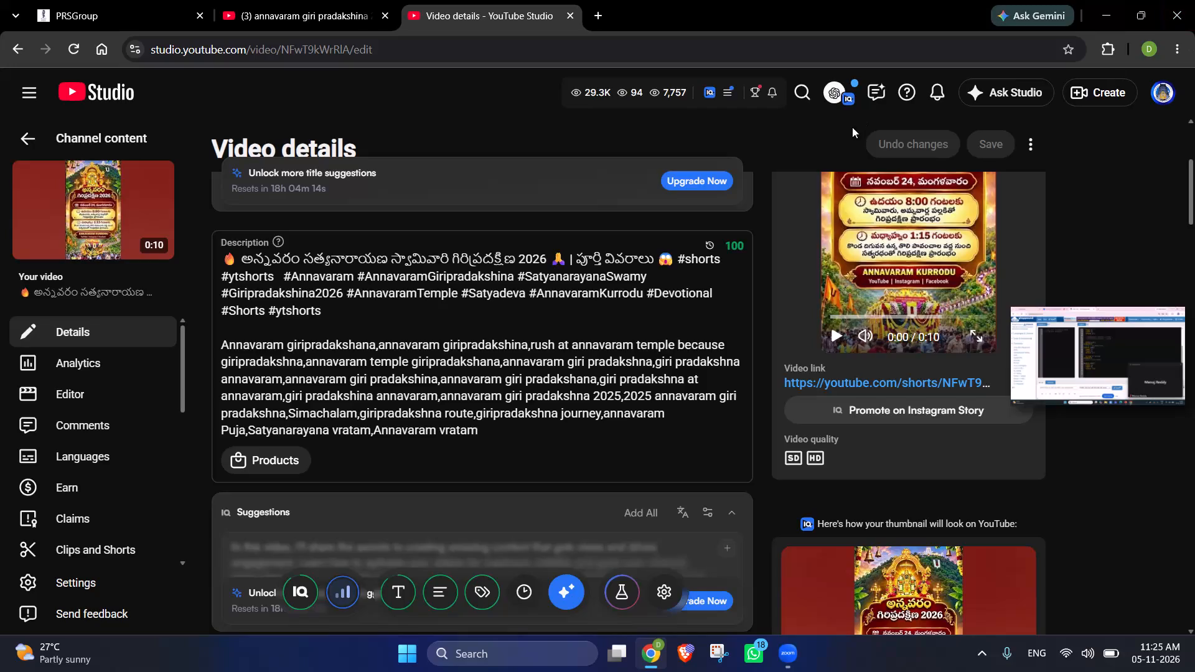
Look over the Short's saved details page and close its YouTube Studio tab.
scroll(800, 314, down, 6)
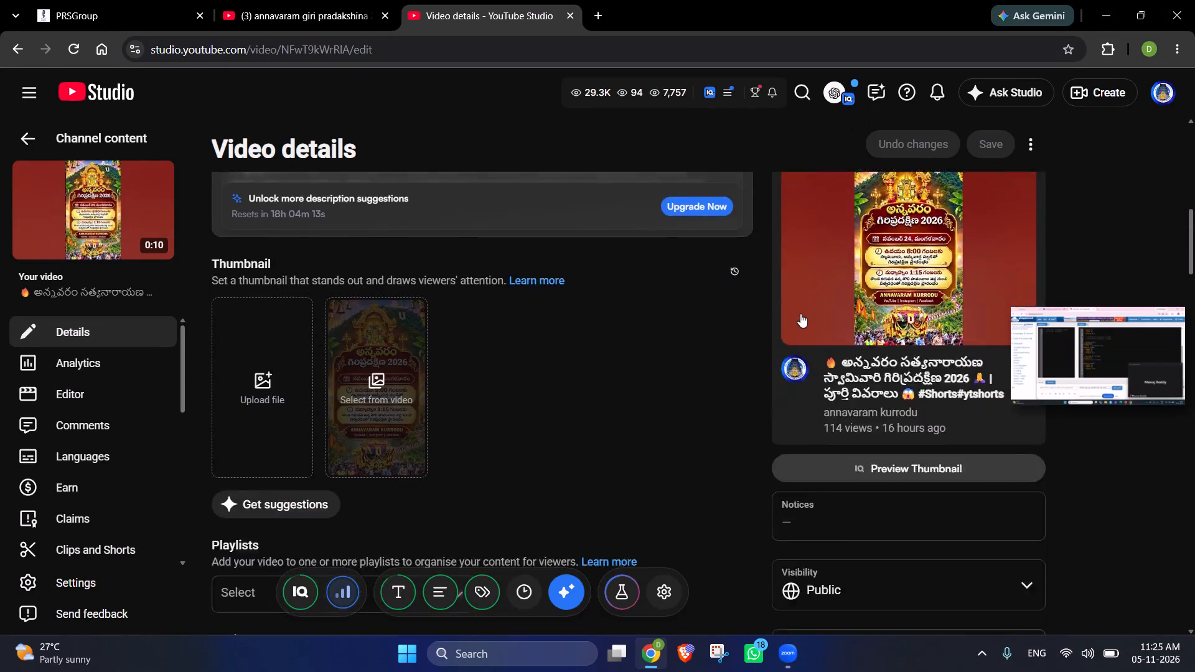
scroll(800, 314, up, 11)
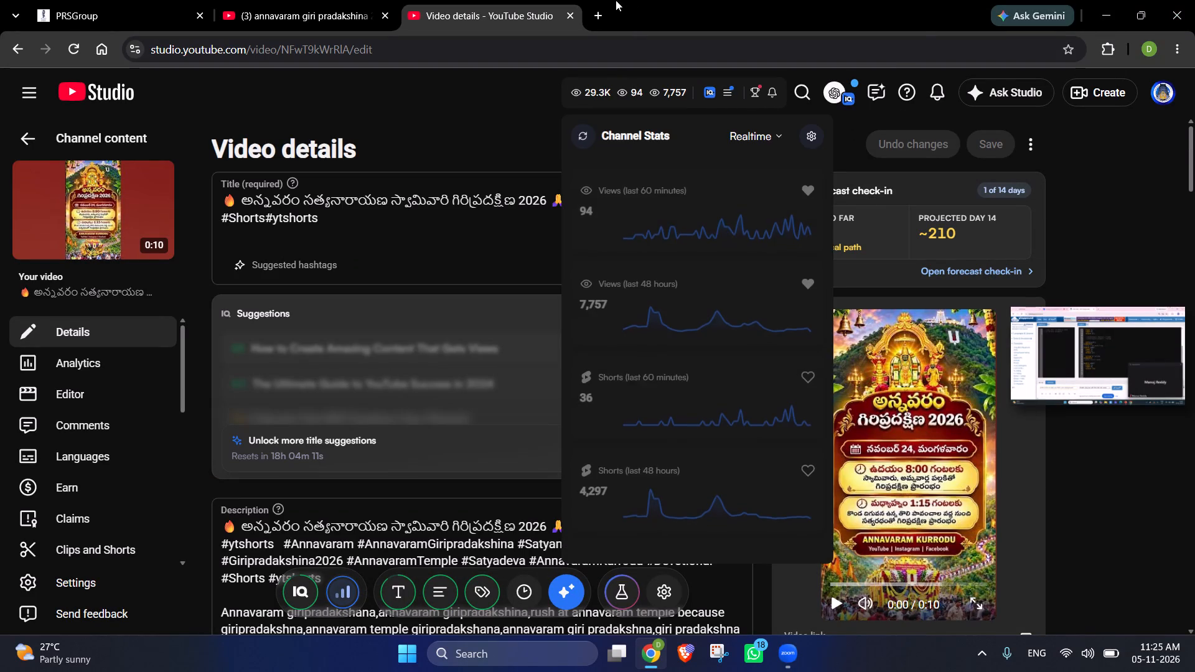
click(574, 14)
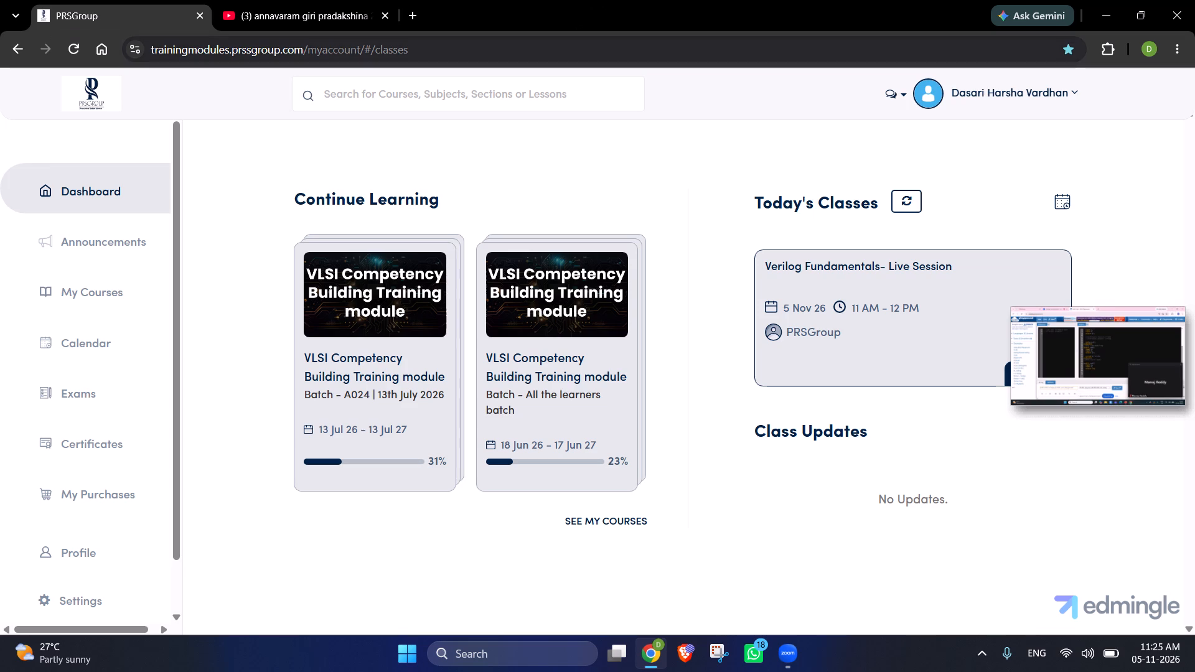
Return to the YouTube results for "annavaram giri pradakshina 2026" and examine the ranking videos and their keywords.
click(330, 1)
scroll(517, 372, up, 1)
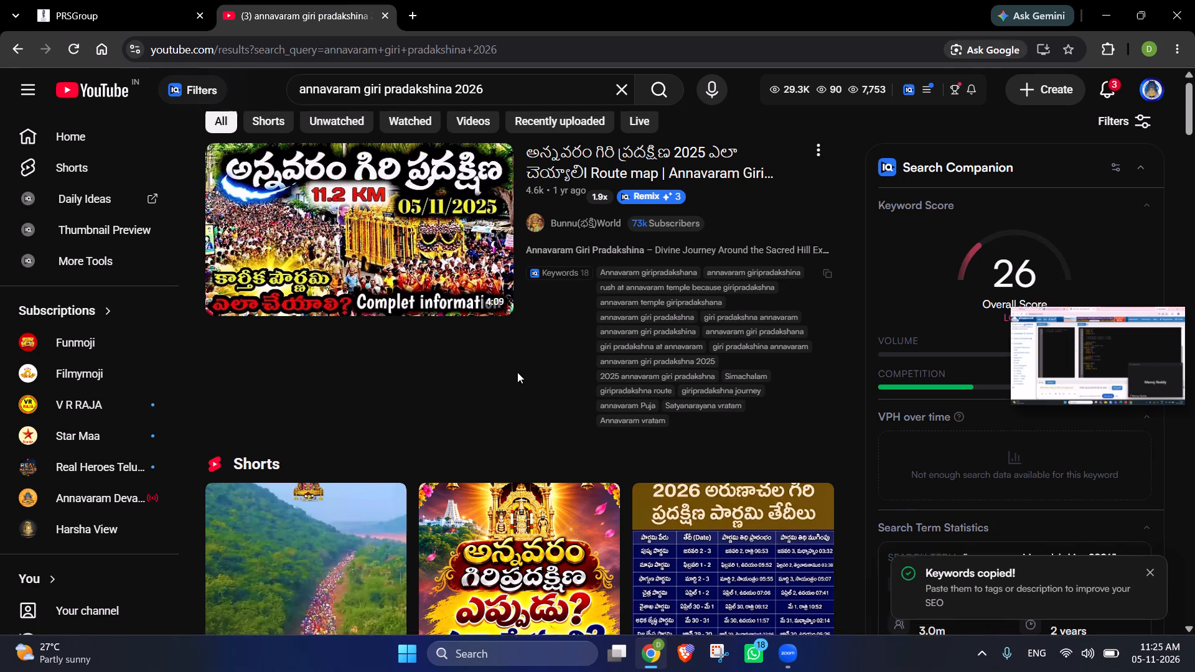
scroll(517, 372, up, 1)
scroll(517, 372, down, 8)
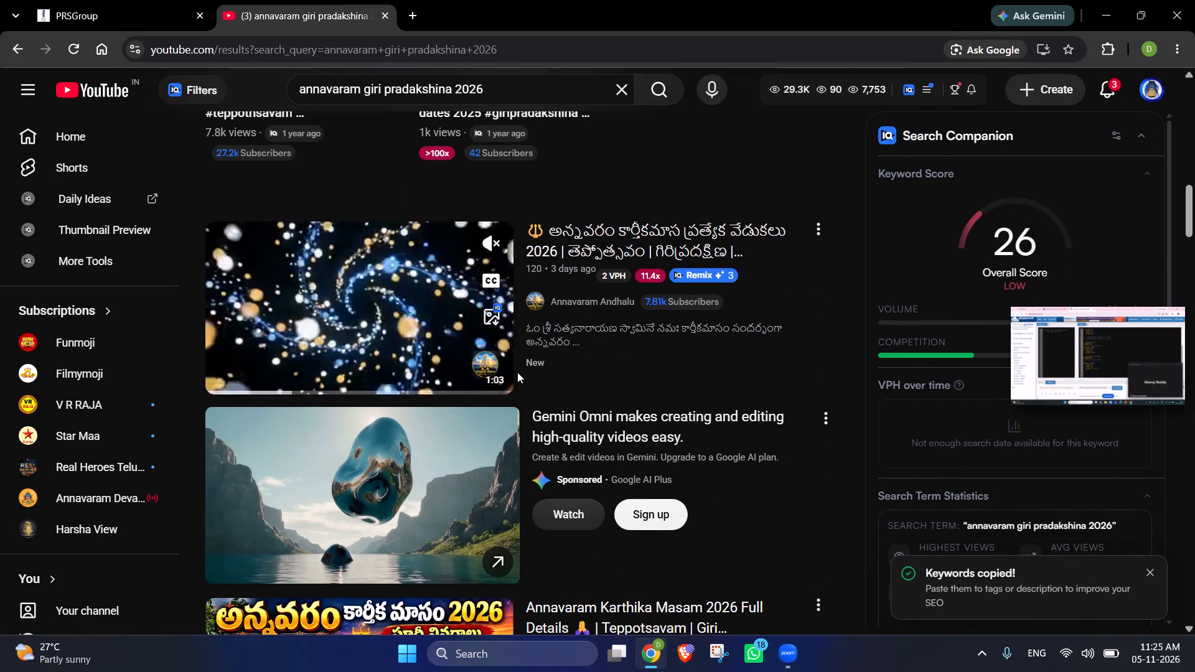
scroll(519, 366, down, 2)
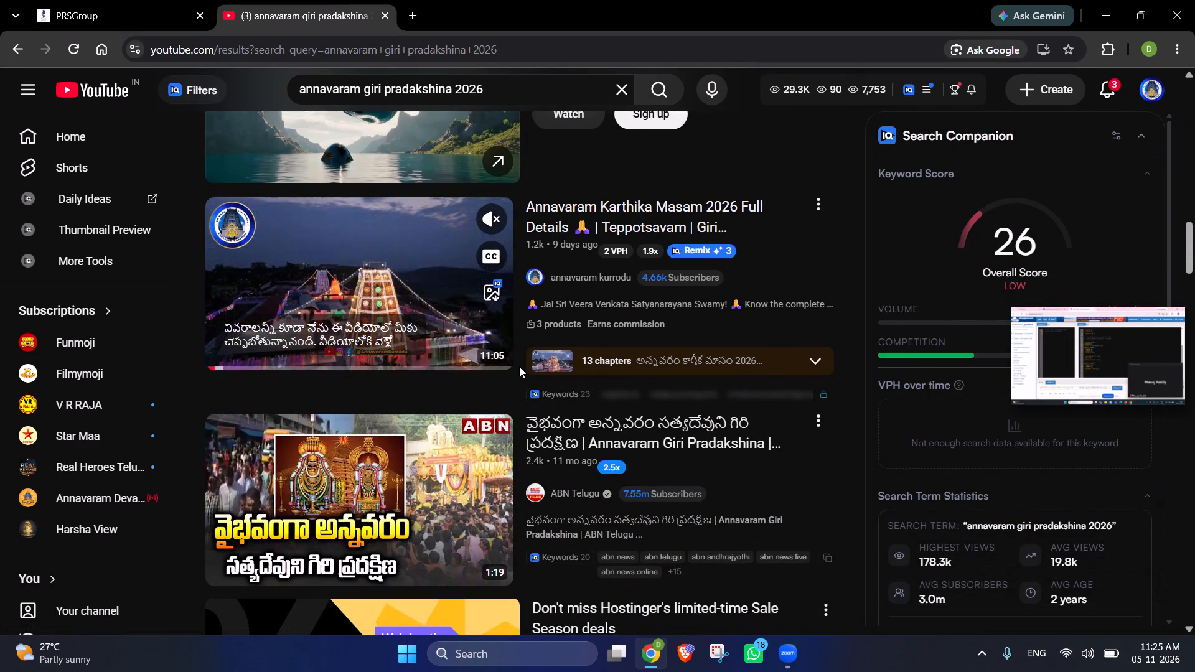
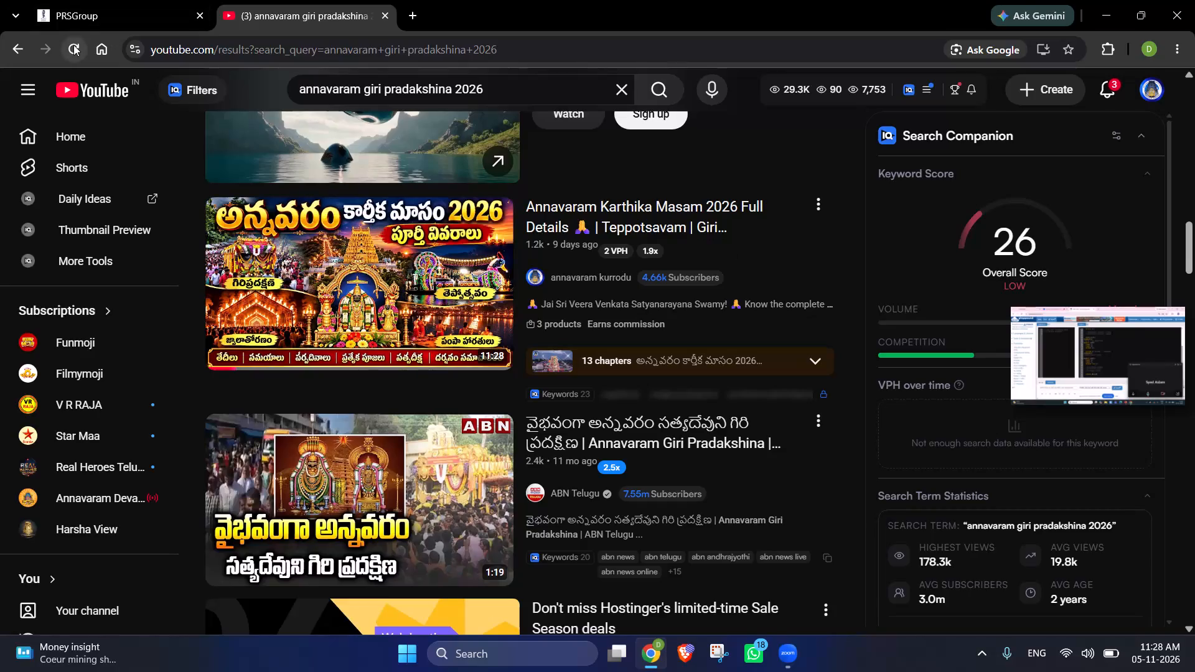
Reload the "annavaram giri pradakshina 2026" search results and examine the ranking videos and Shorts with their view statistics.
click(73, 45)
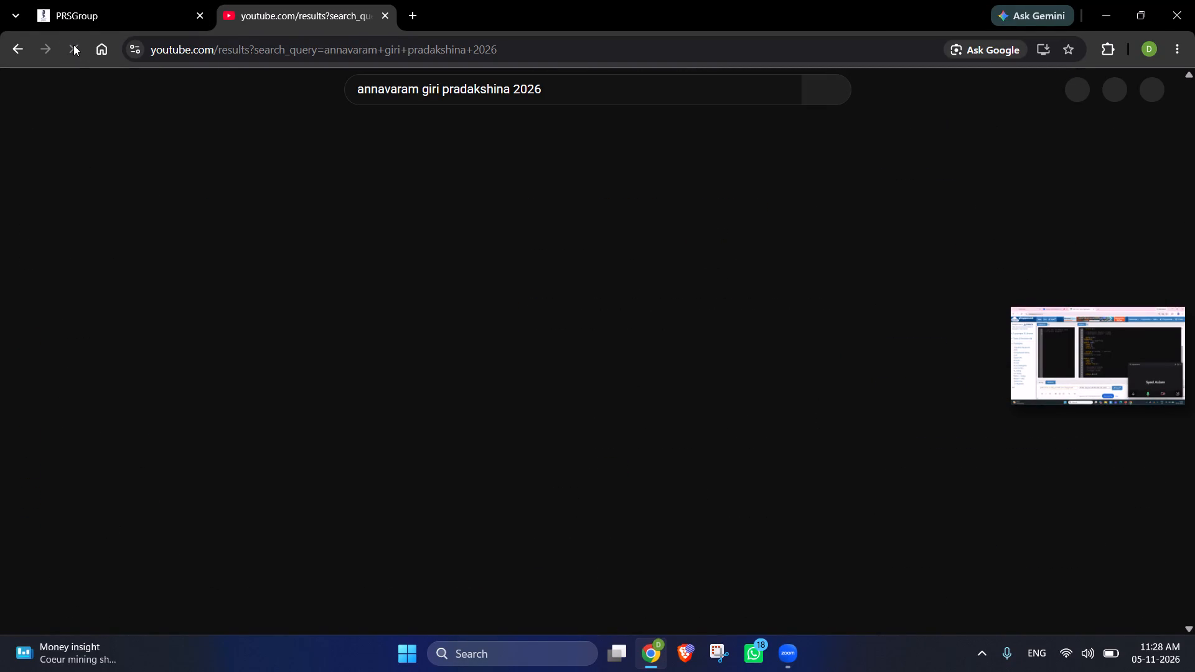
scroll(73, 45, down, 3)
scroll(305, 293, down, 6)
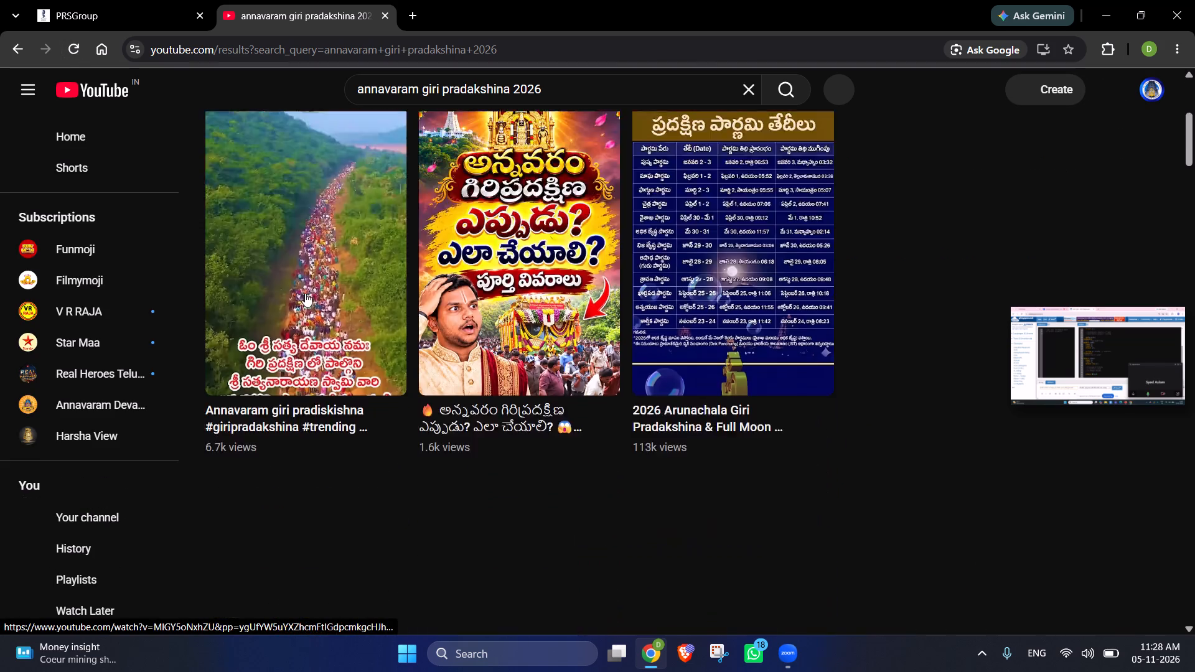
scroll(305, 293, up, 6)
scroll(679, 212, up, 1)
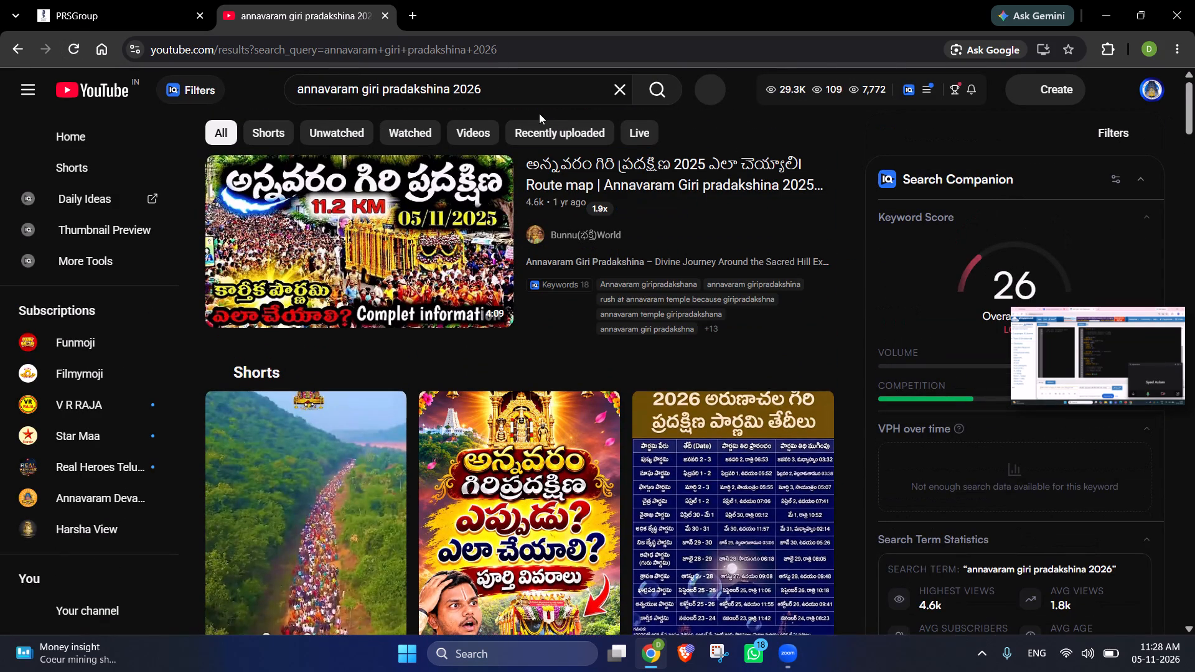
click(539, 113)
click(545, 130)
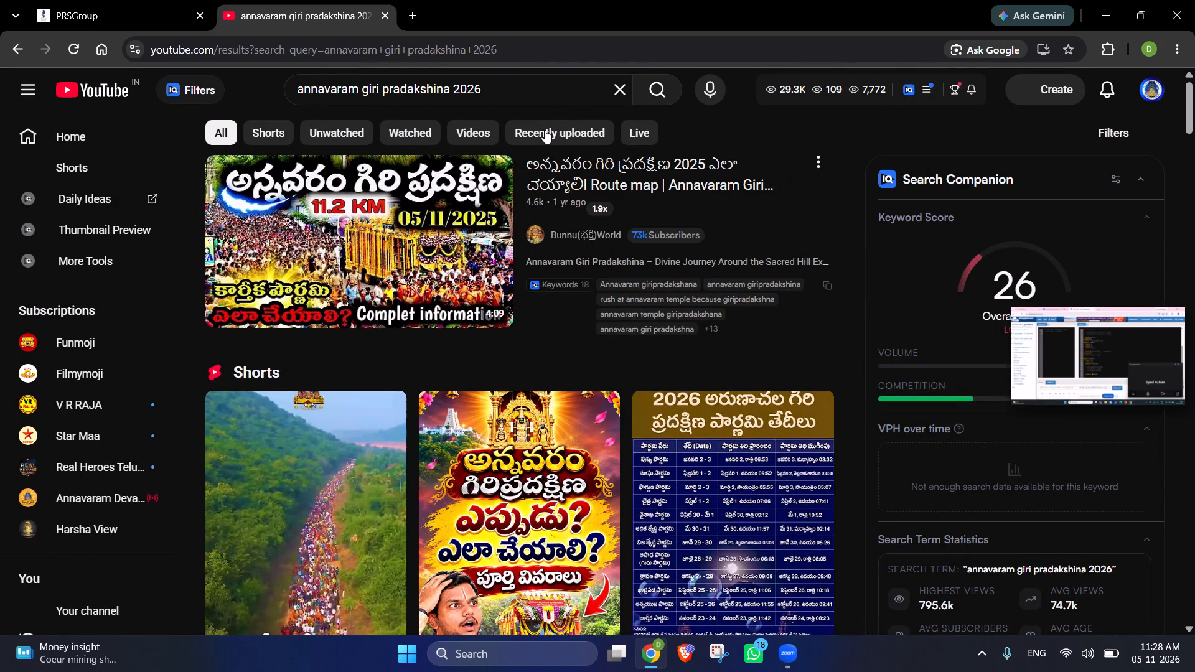
scroll(545, 130, up, 1)
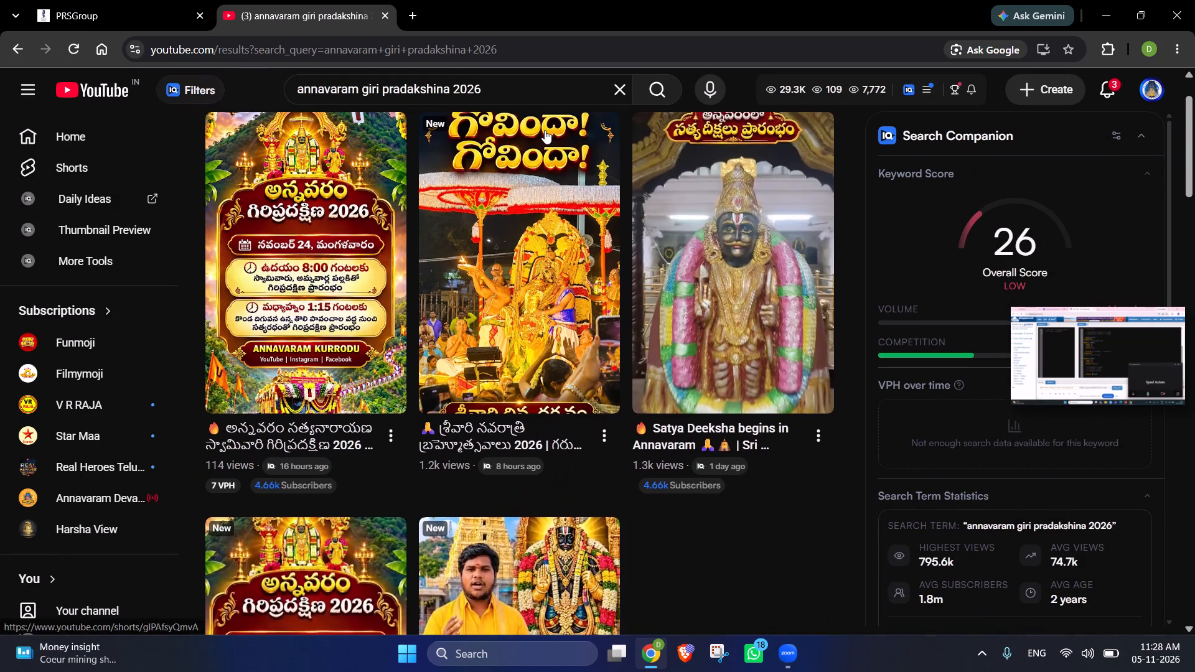
scroll(545, 130, up, 1)
scroll(764, 200, down, 3)
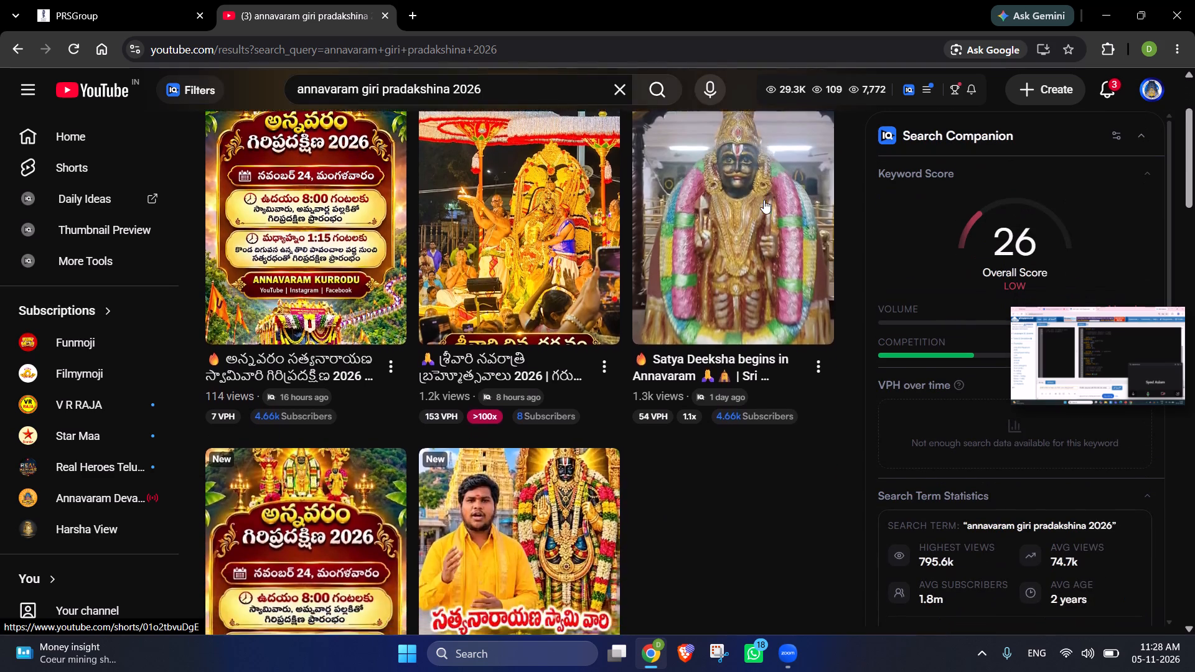
scroll(764, 200, down, 7)
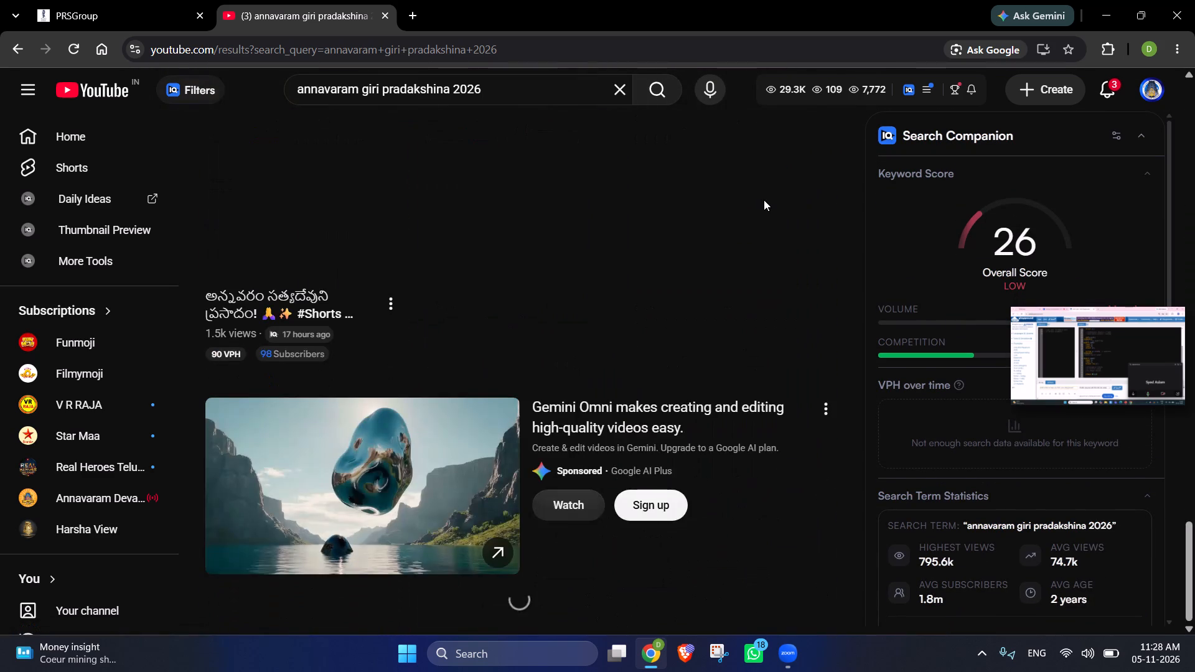
scroll(764, 200, down, 5)
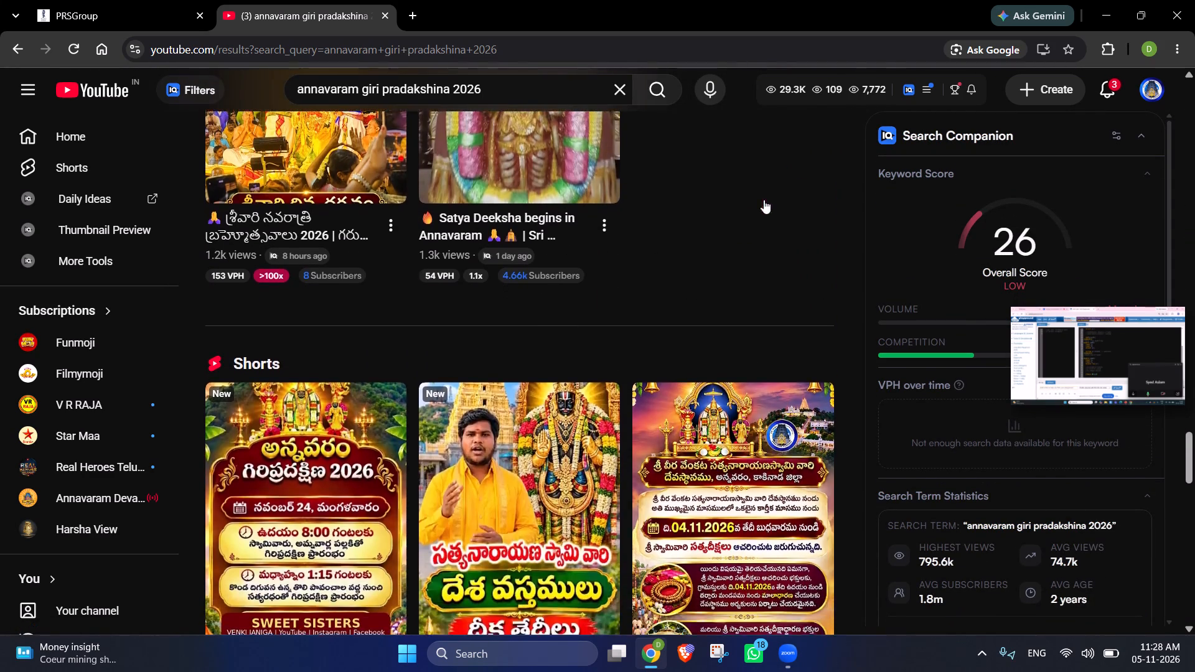
scroll(764, 200, down, 3)
scroll(764, 200, up, 10)
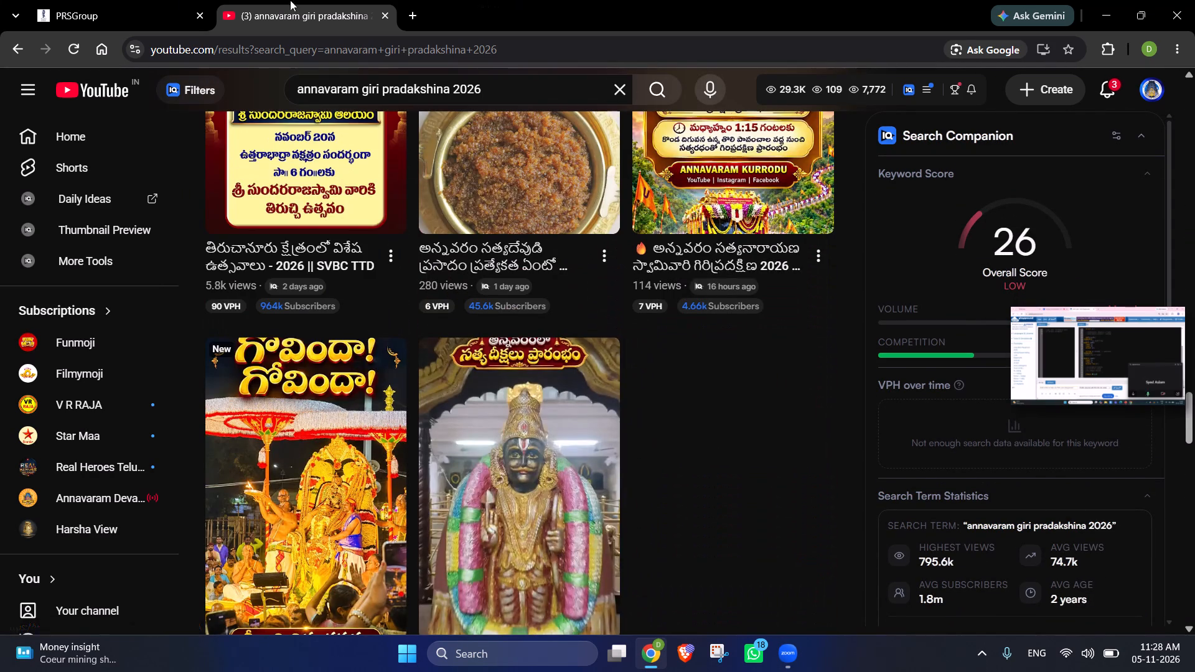
Open YouTube Studio in a new tab and open the details of the Annavaram Karthika Masam 2026 video dated 26 Oct 2026.
click(413, 14)
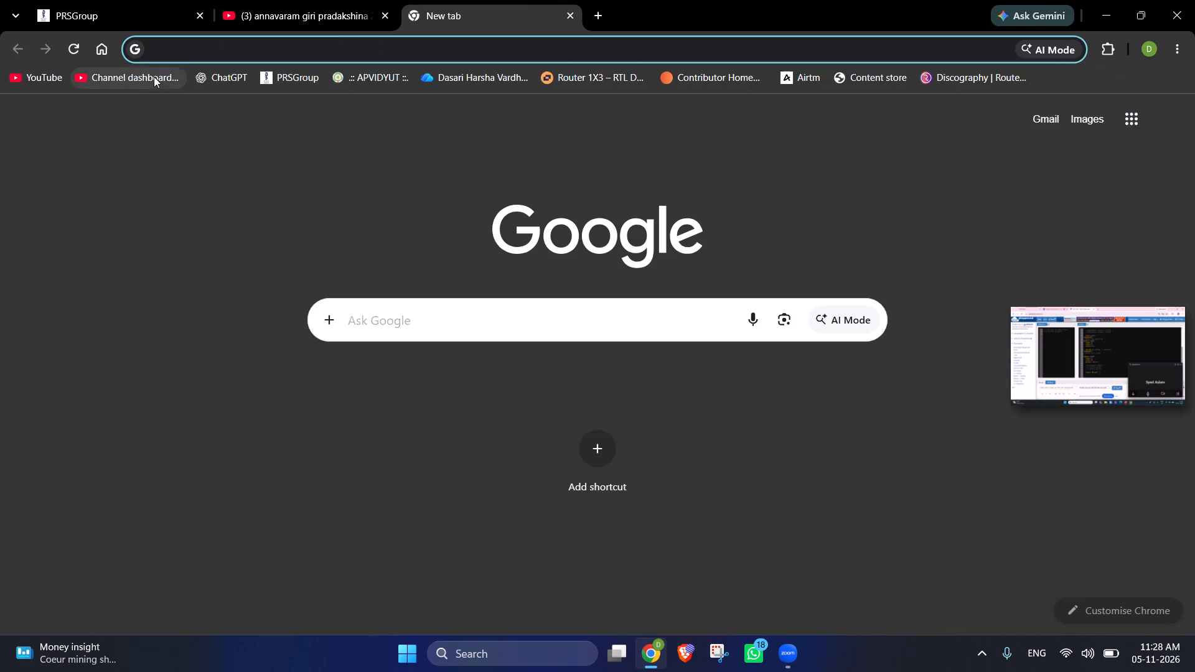
click(154, 77)
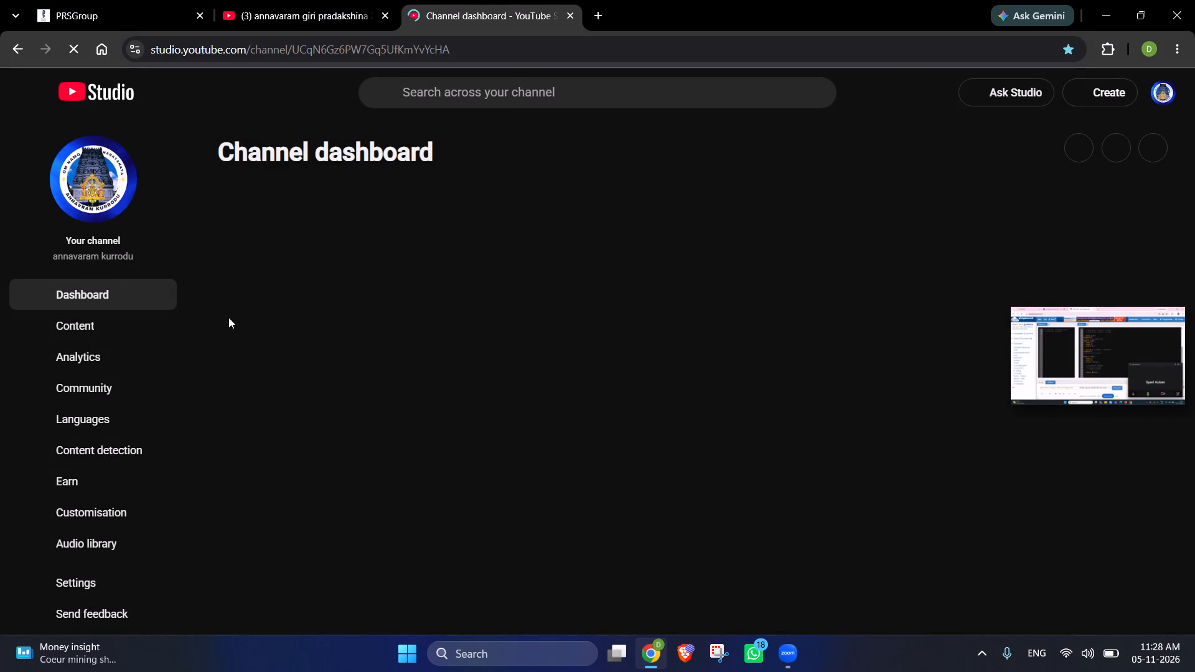
scroll(428, 487, down, 3)
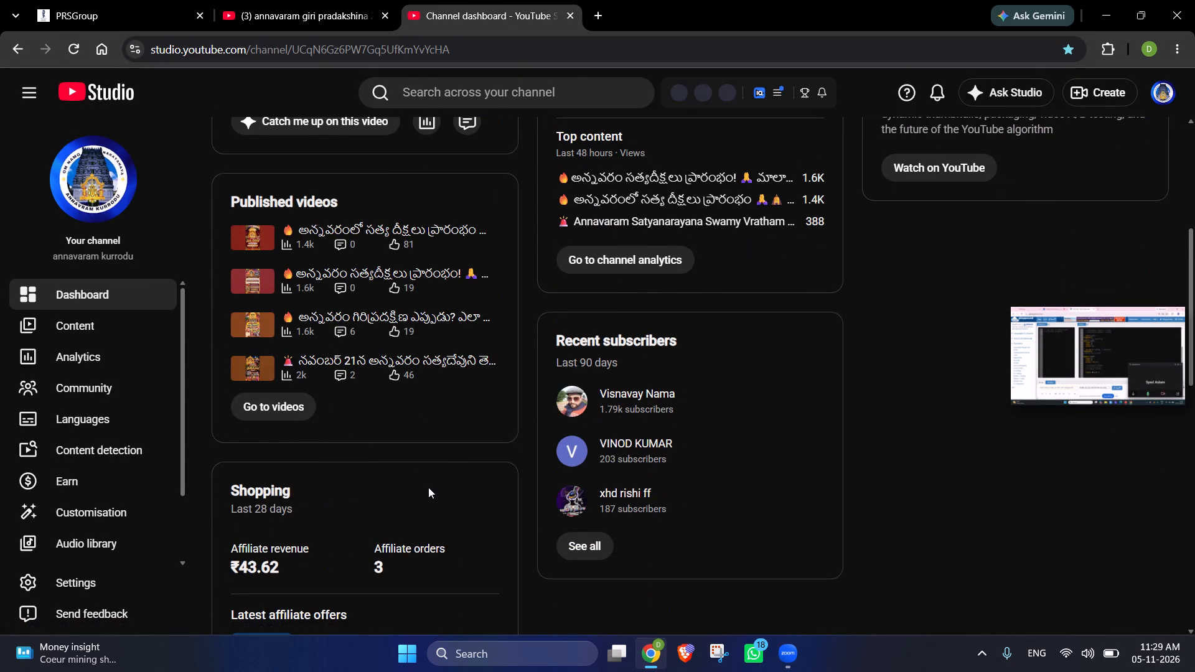
click(137, 325)
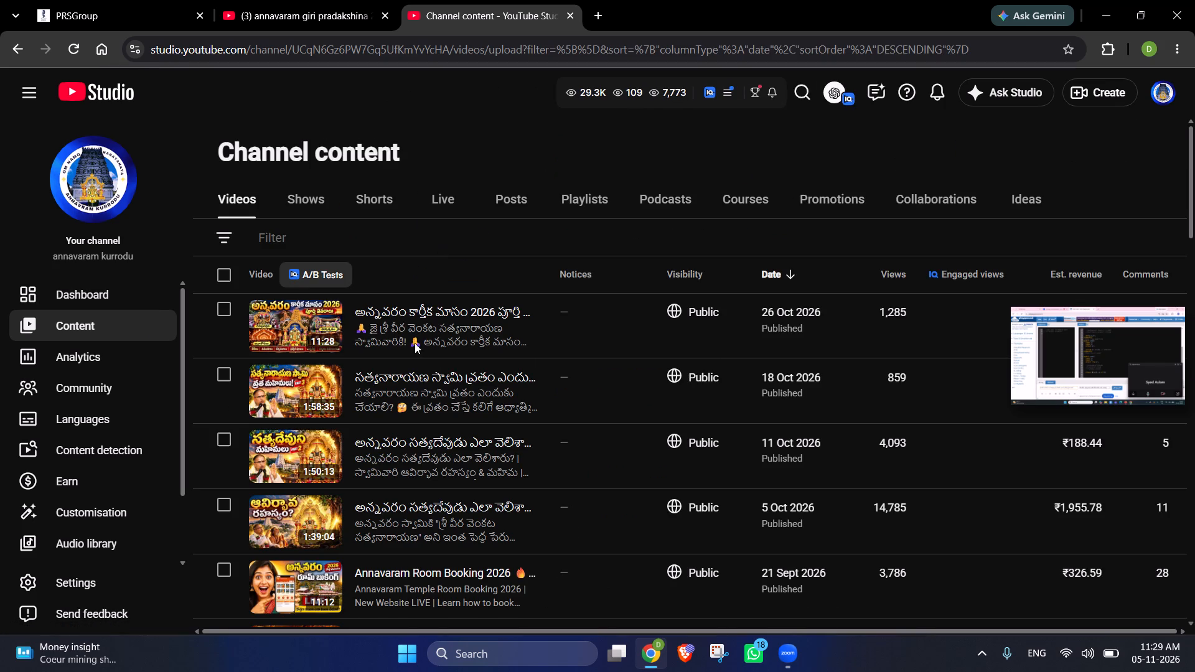
click(448, 306)
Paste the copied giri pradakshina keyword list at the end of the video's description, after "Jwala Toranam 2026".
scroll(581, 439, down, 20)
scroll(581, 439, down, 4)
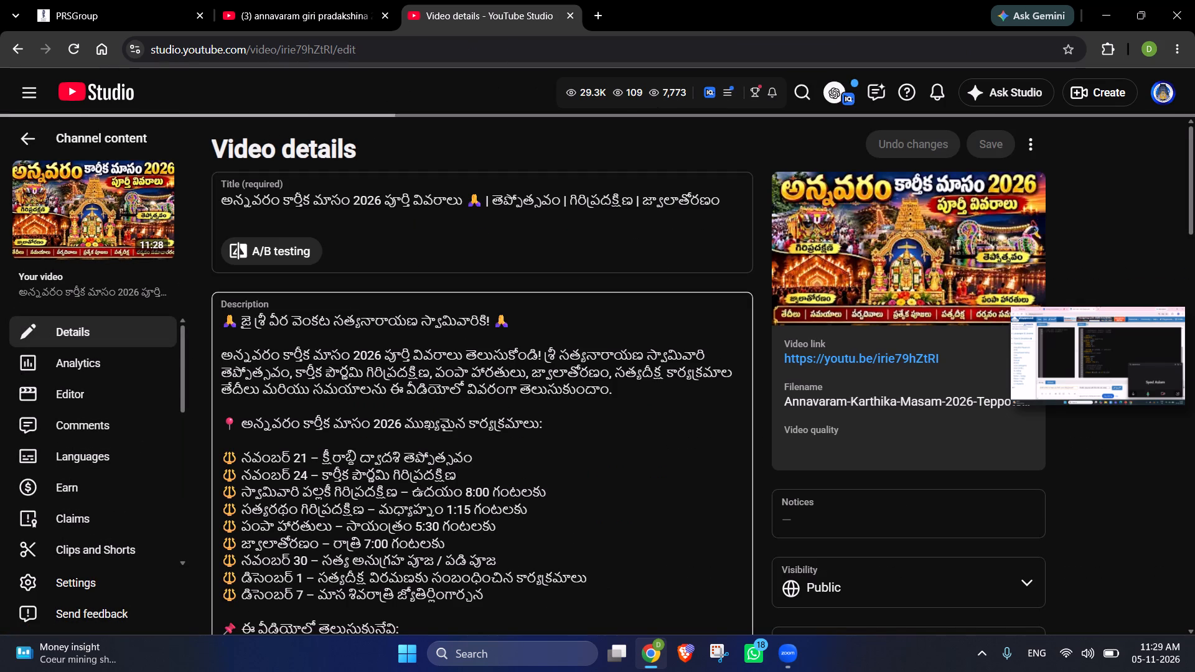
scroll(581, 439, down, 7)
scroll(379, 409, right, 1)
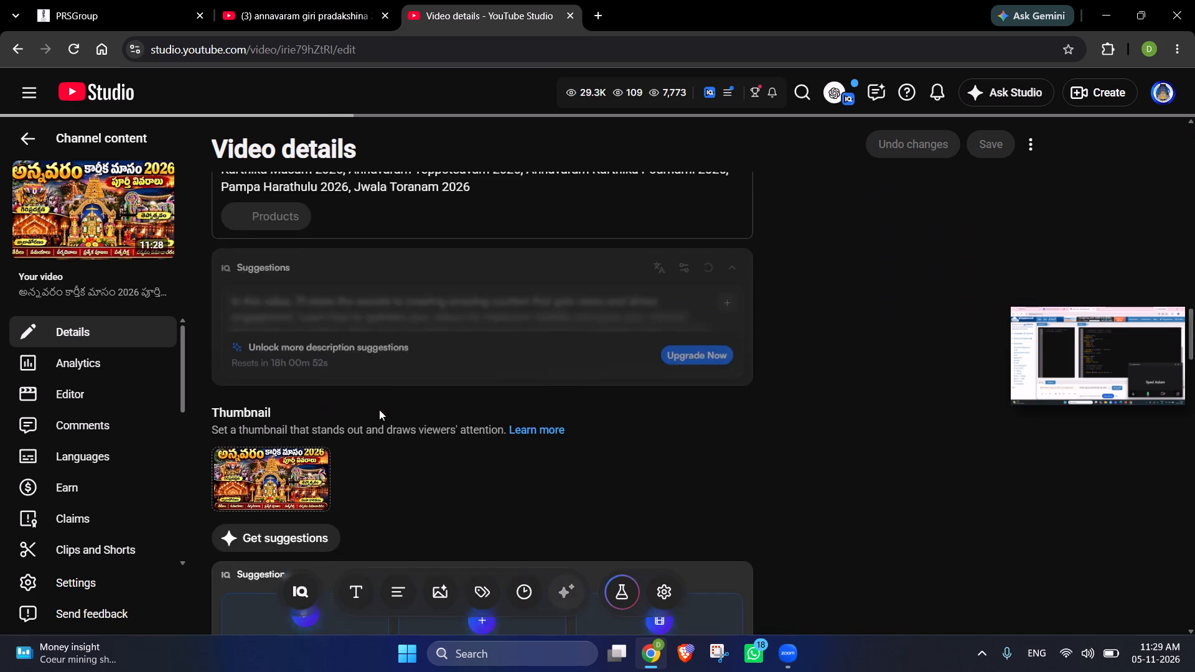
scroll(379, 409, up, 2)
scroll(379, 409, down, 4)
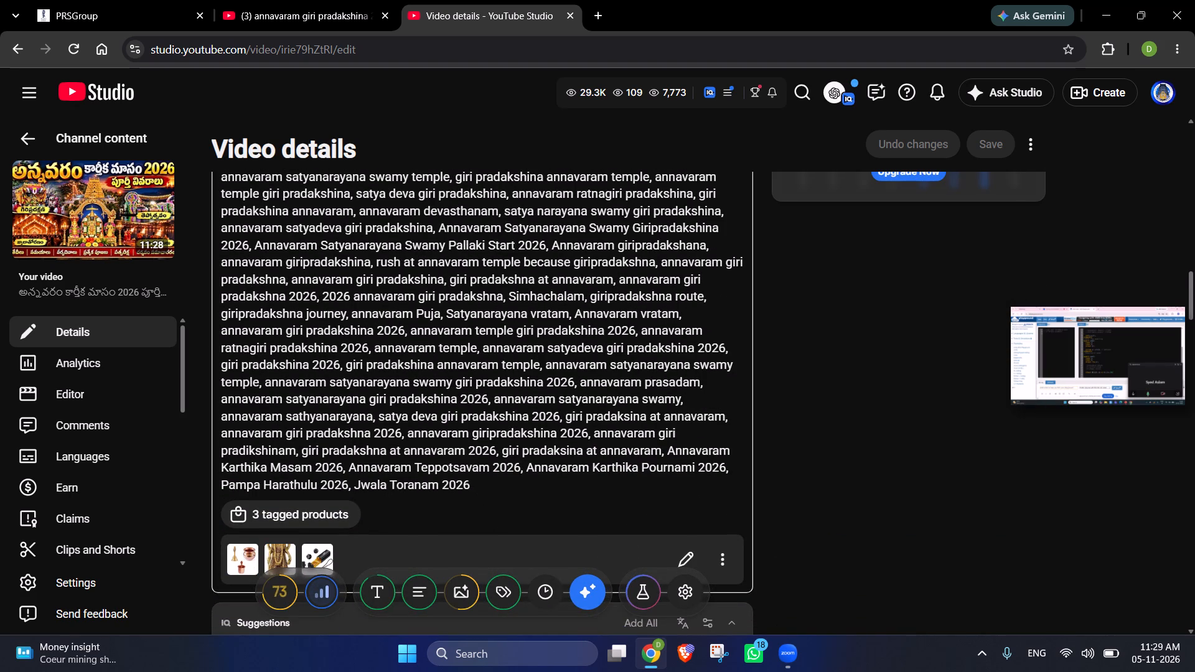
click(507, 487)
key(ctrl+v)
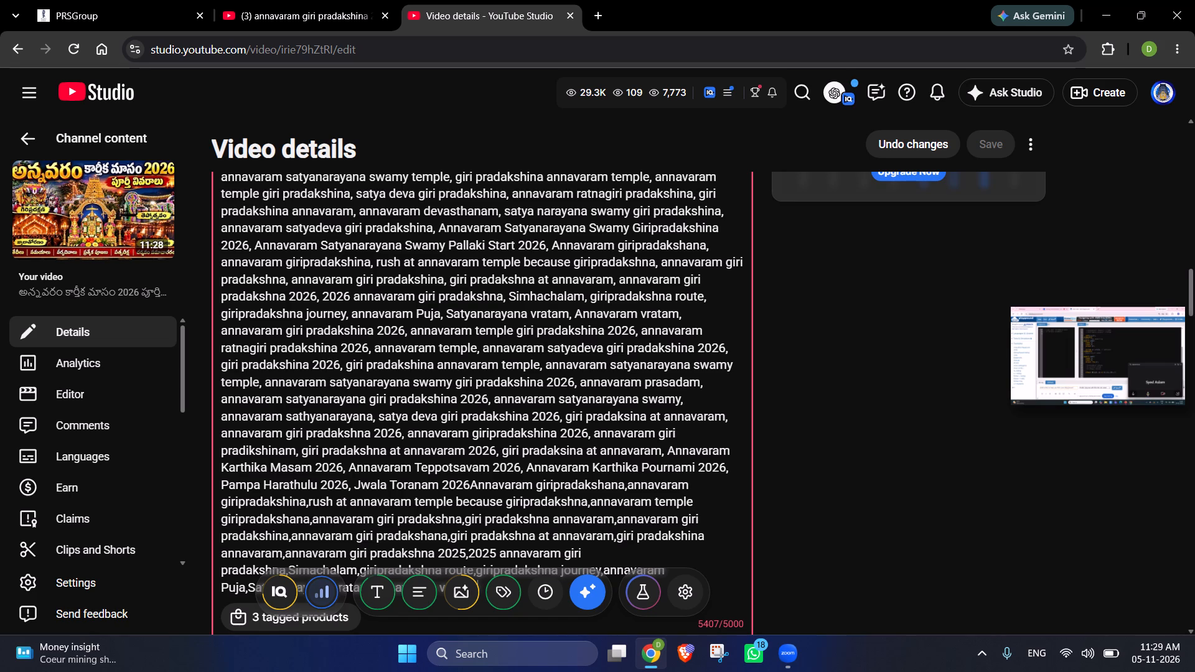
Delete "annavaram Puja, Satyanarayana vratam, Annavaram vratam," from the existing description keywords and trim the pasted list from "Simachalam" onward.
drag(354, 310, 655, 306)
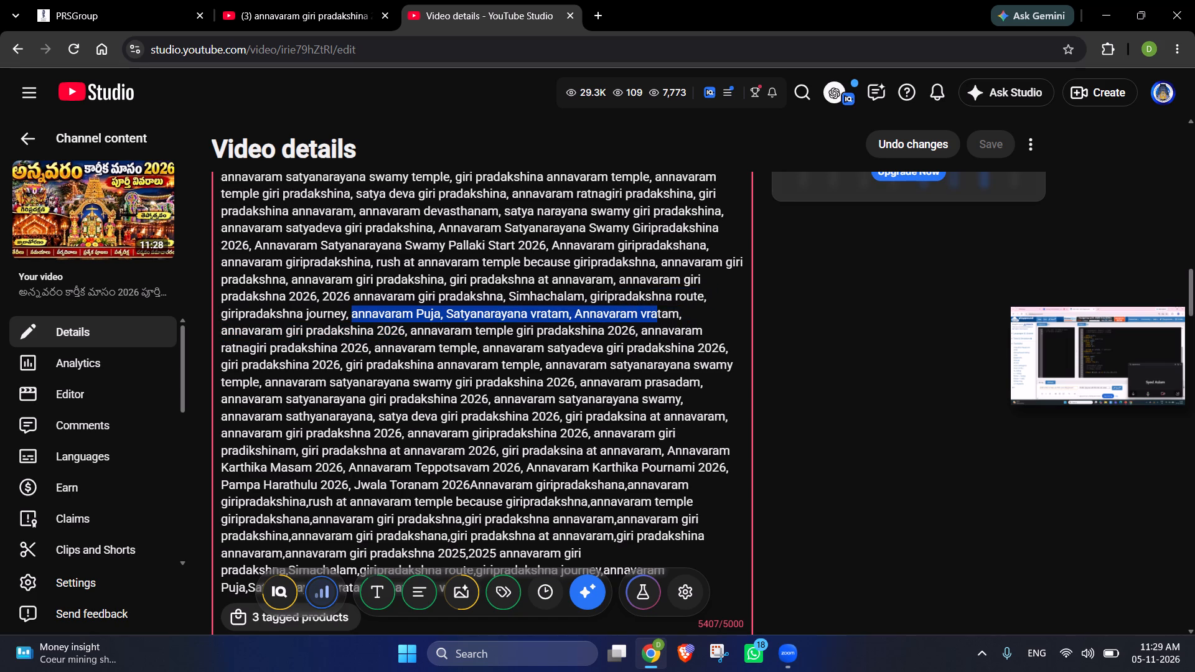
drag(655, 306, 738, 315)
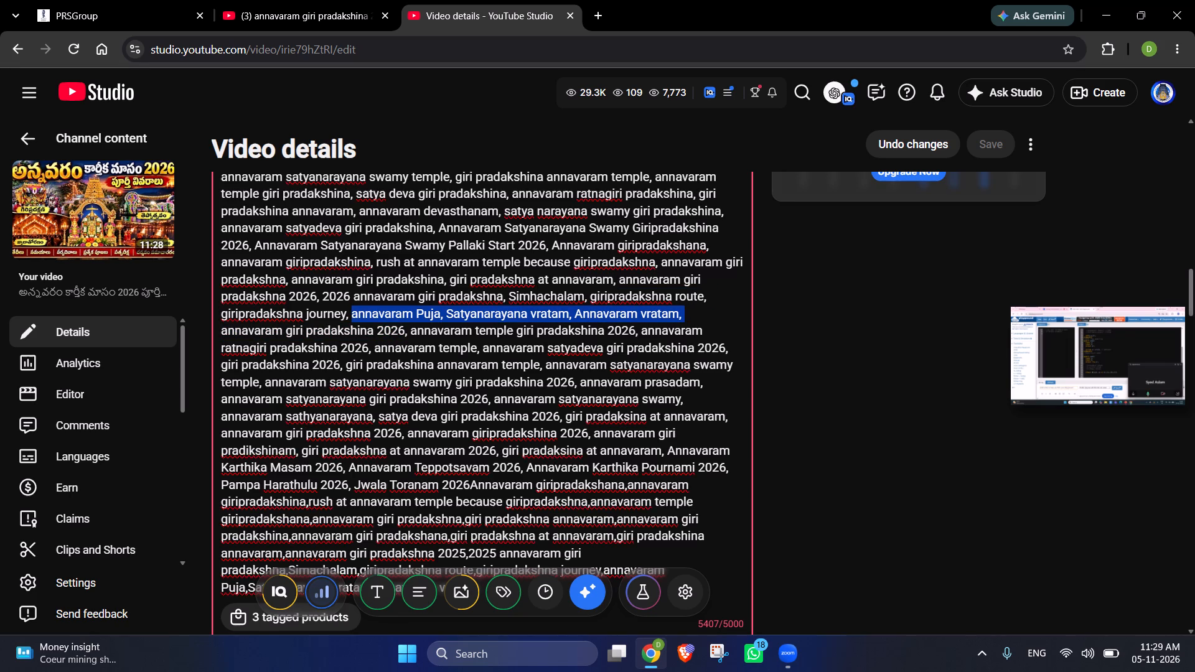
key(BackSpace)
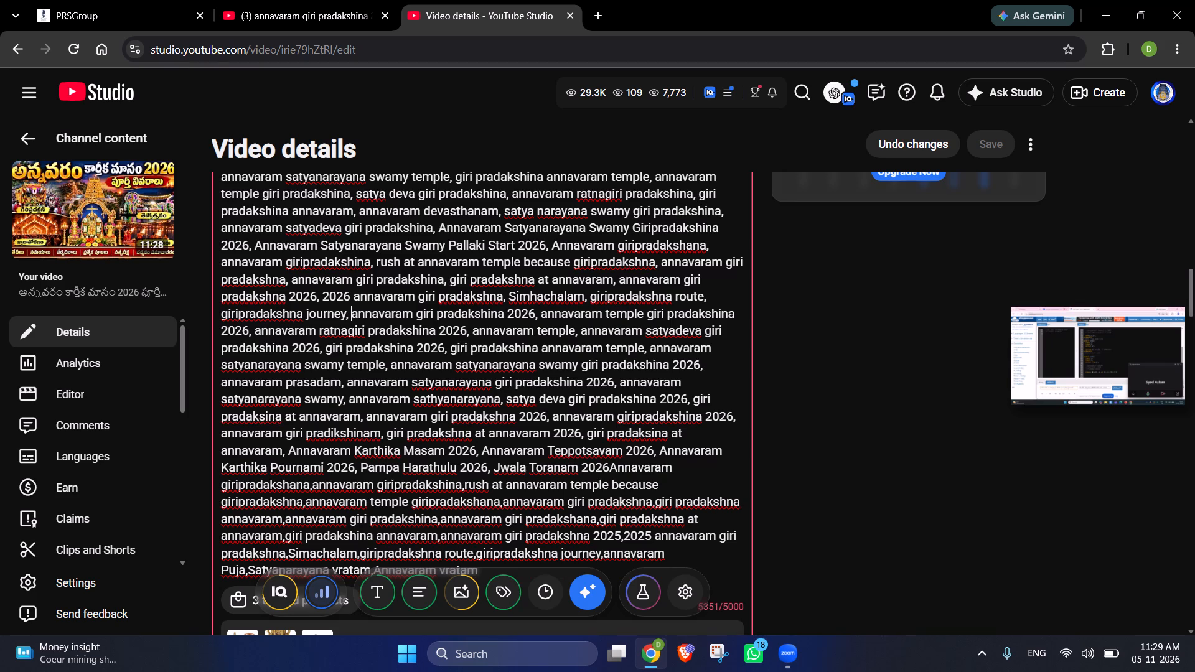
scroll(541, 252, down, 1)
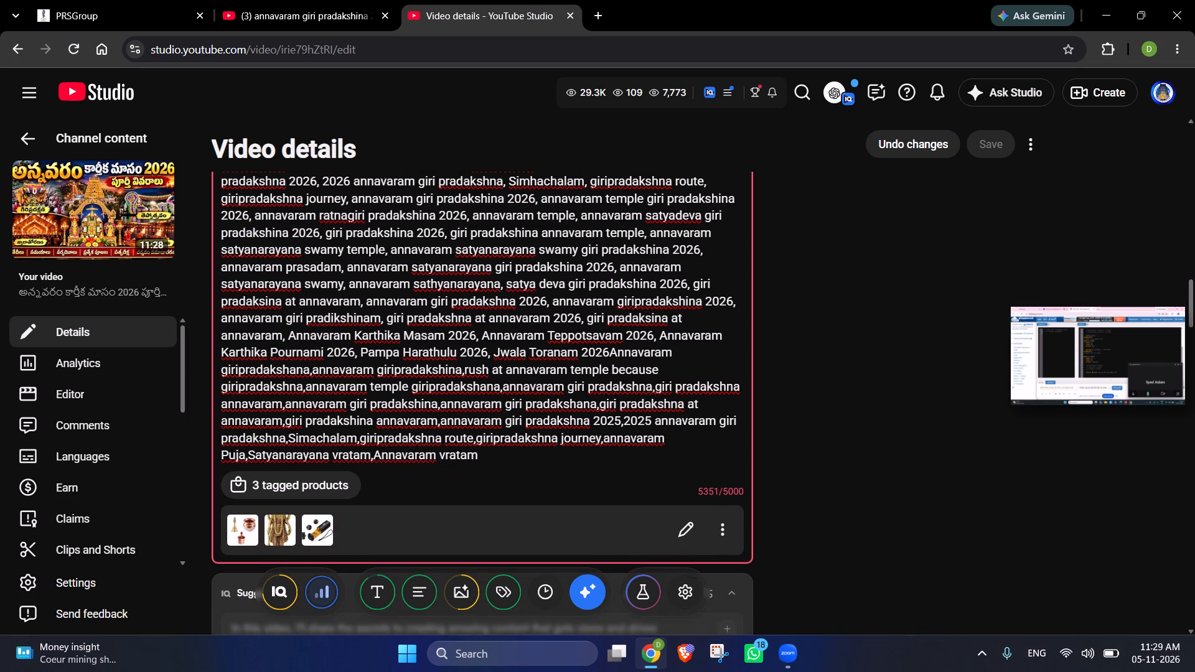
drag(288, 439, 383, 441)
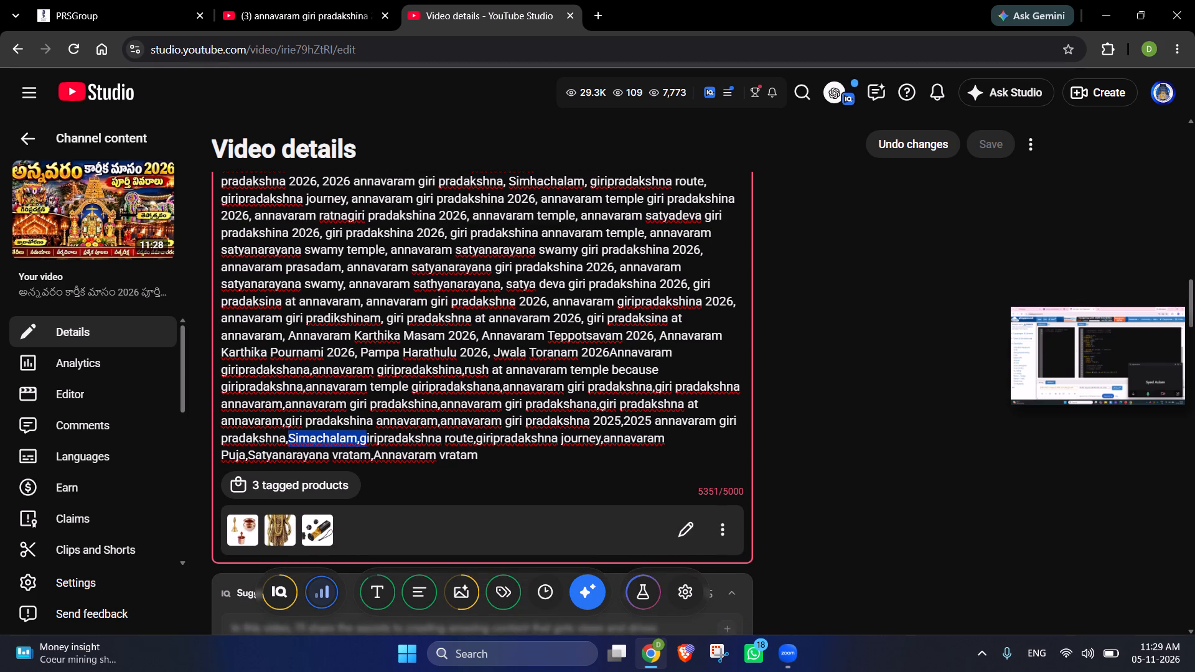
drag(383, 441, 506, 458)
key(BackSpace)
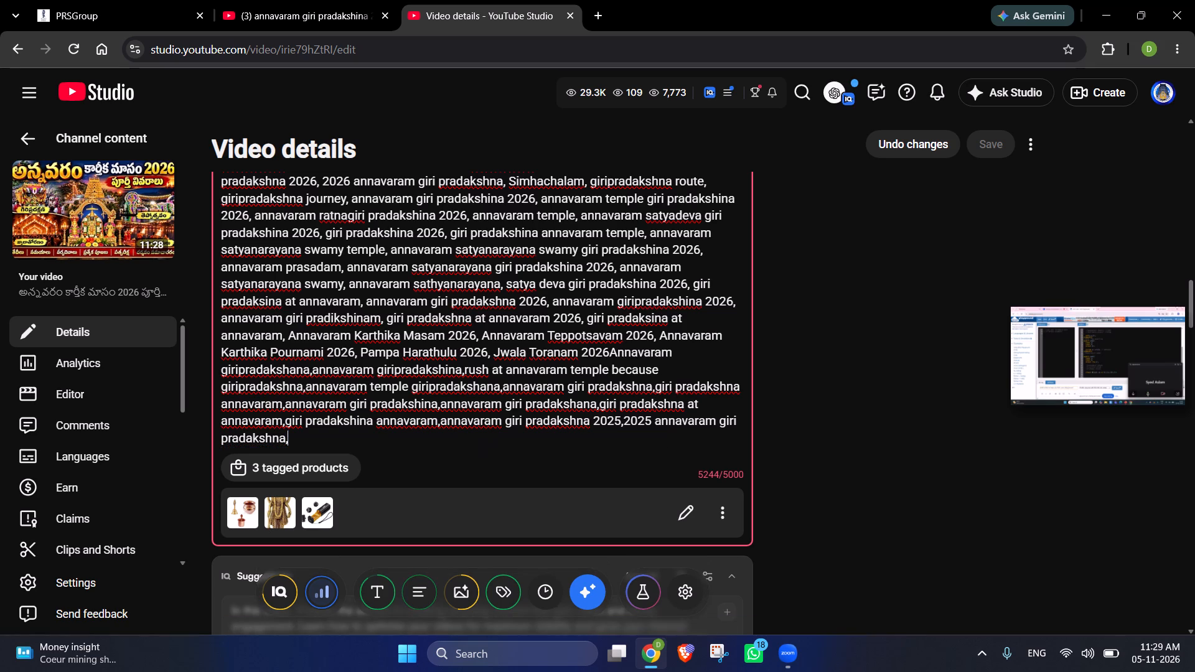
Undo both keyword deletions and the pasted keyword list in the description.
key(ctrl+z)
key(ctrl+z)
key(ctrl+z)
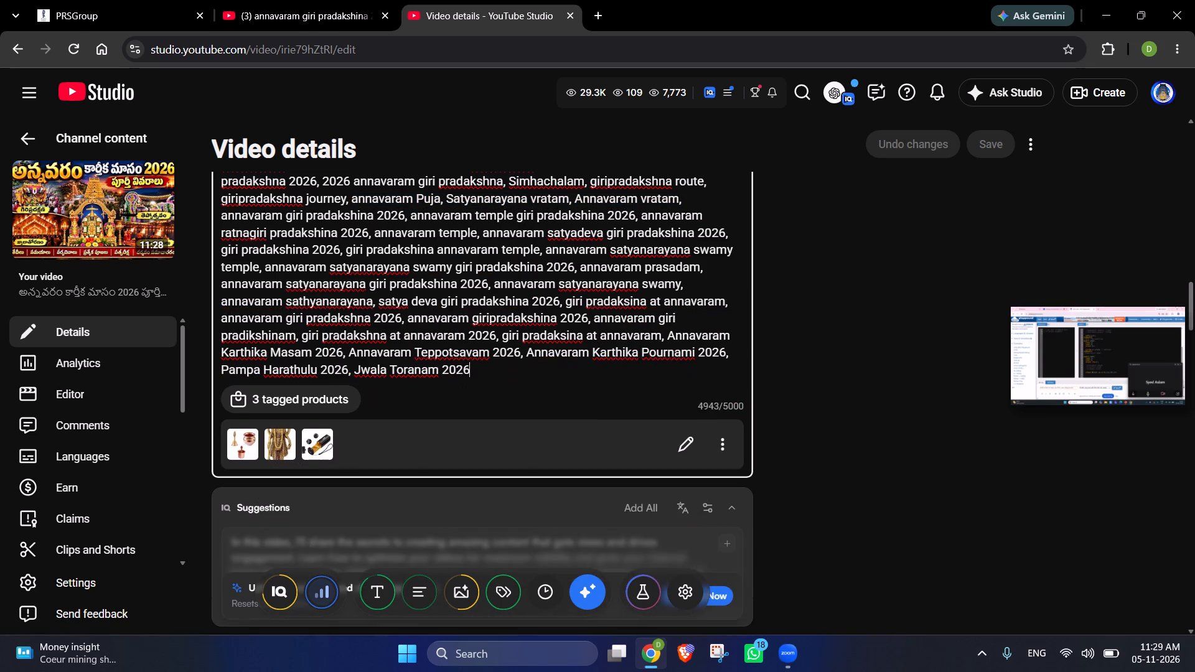
Examine the video's existing tags and their scores, referring back to the giri pradakshina search results.
scroll(506, 458, up, 4)
scroll(506, 458, down, 17)
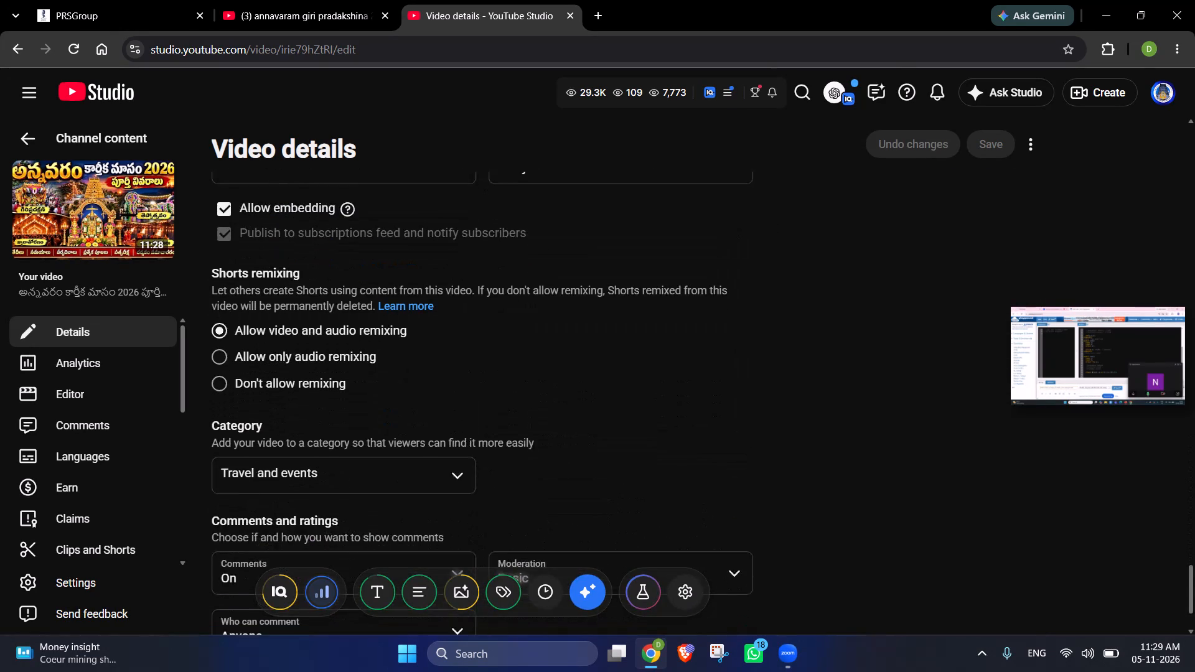
scroll(506, 458, up, 4)
scroll(506, 458, down, 10)
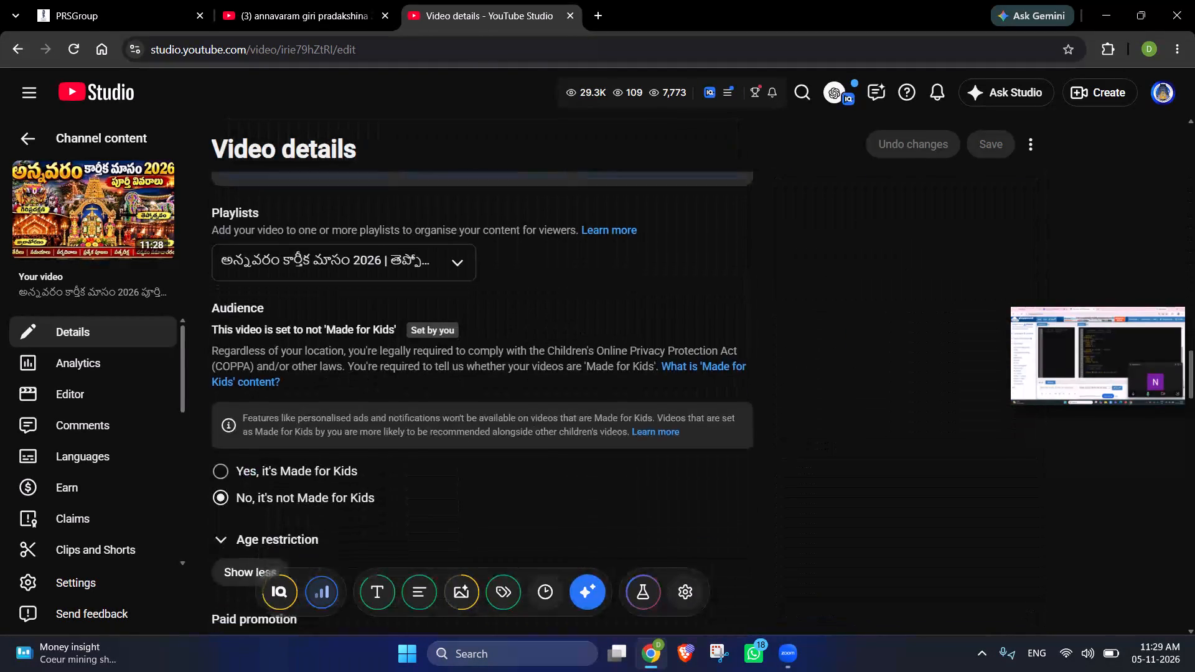
scroll(506, 458, down, 5)
scroll(506, 458, up, 9)
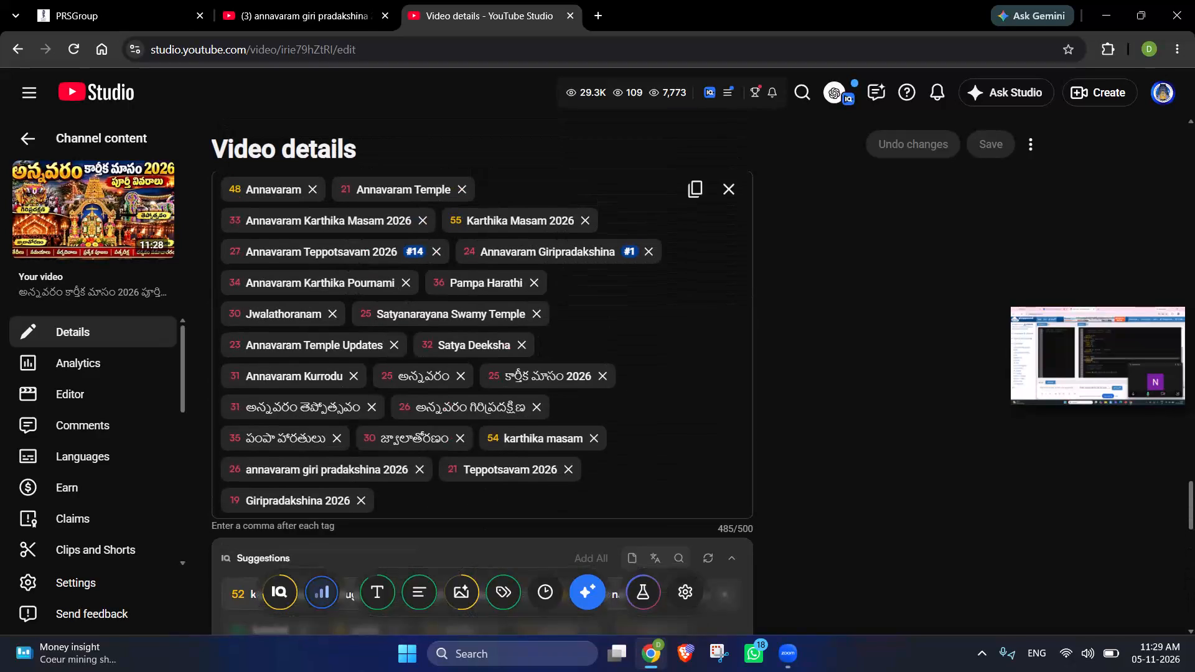
scroll(506, 458, up, 1)
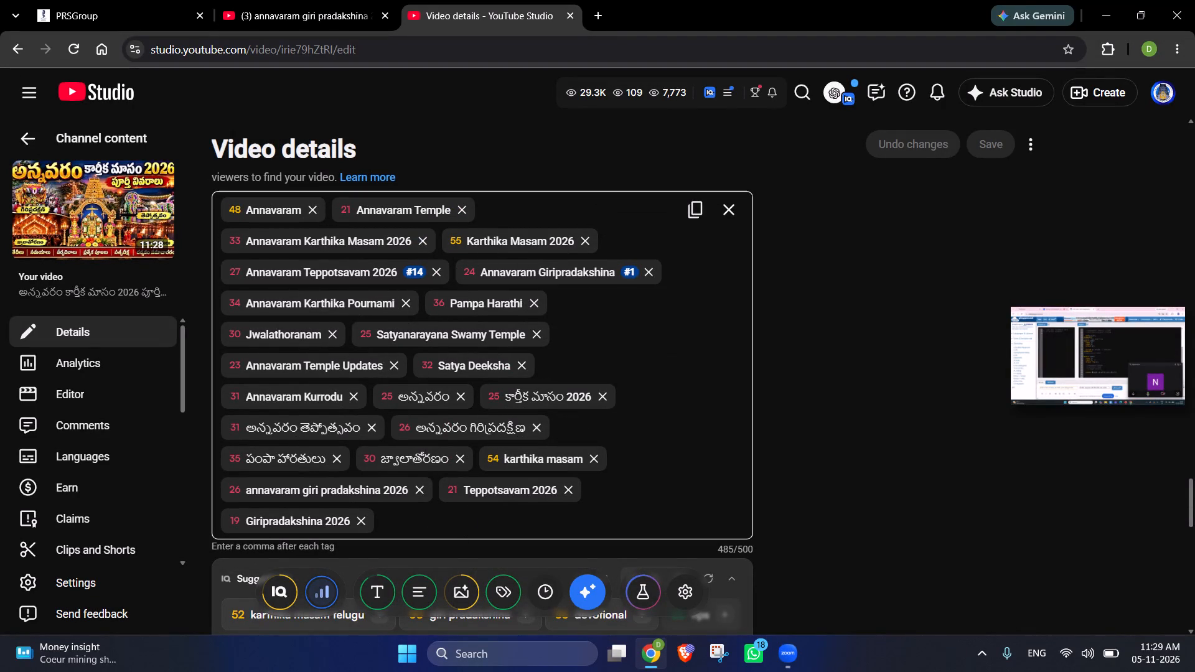
click(331, 0)
click(495, 104)
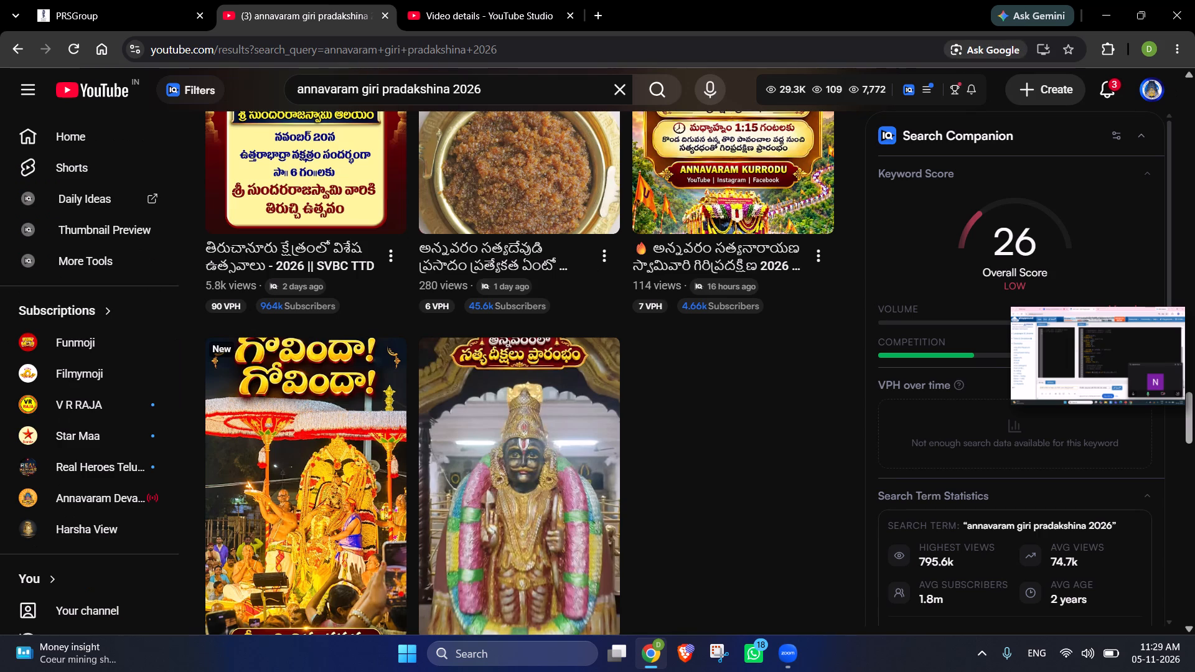
click(494, 2)
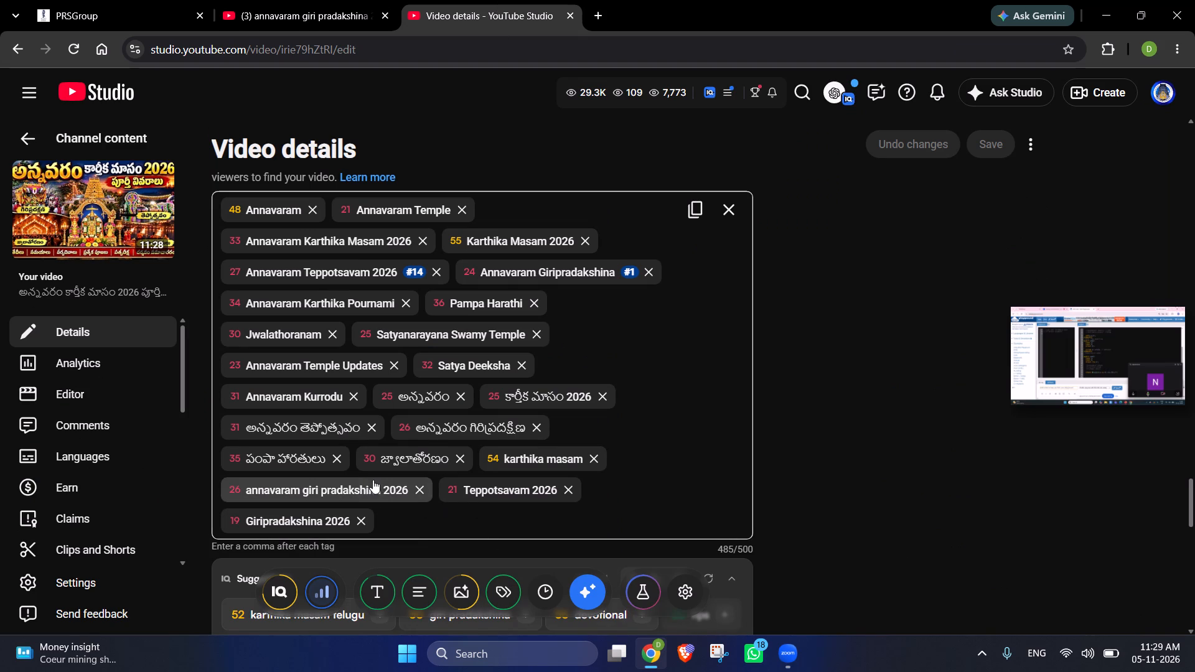
drag(375, 485, 308, 195)
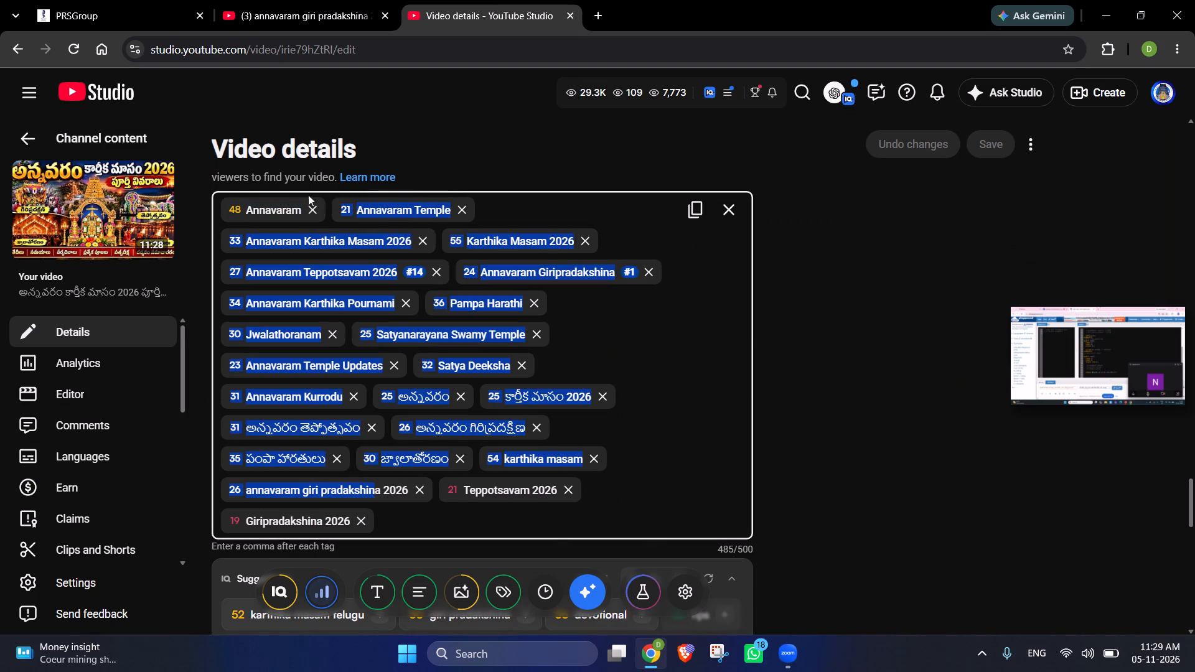
drag(308, 195, 668, 536)
click(668, 536)
Add the suggested tag "giri pradakshina" and remove the tags "Teppotsavam 2026" and "జ్వాలాతోరణం".
scroll(668, 536, down, 3)
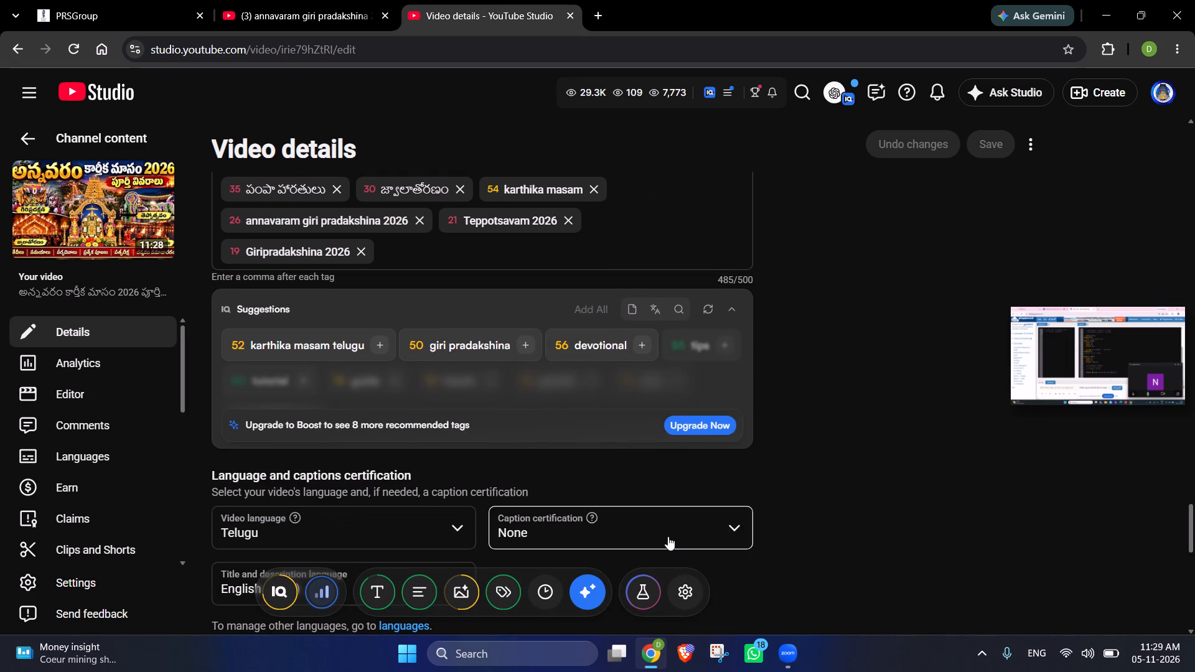
click(526, 347)
scroll(560, 353, up, 1)
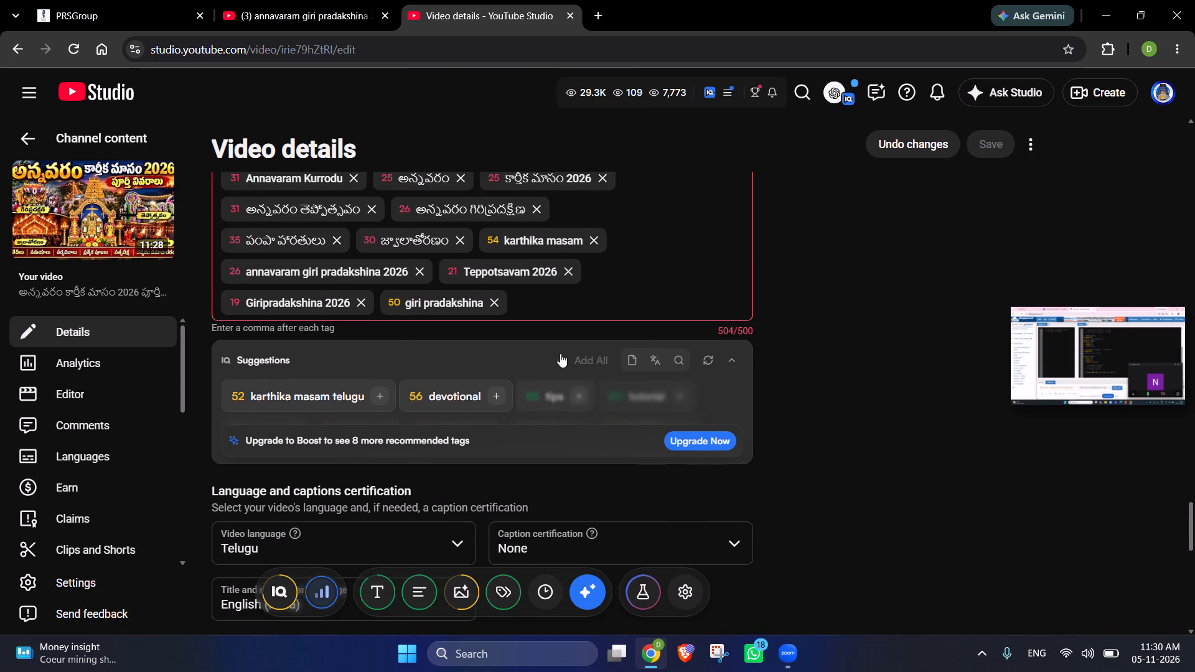
scroll(560, 353, up, 1)
click(569, 276)
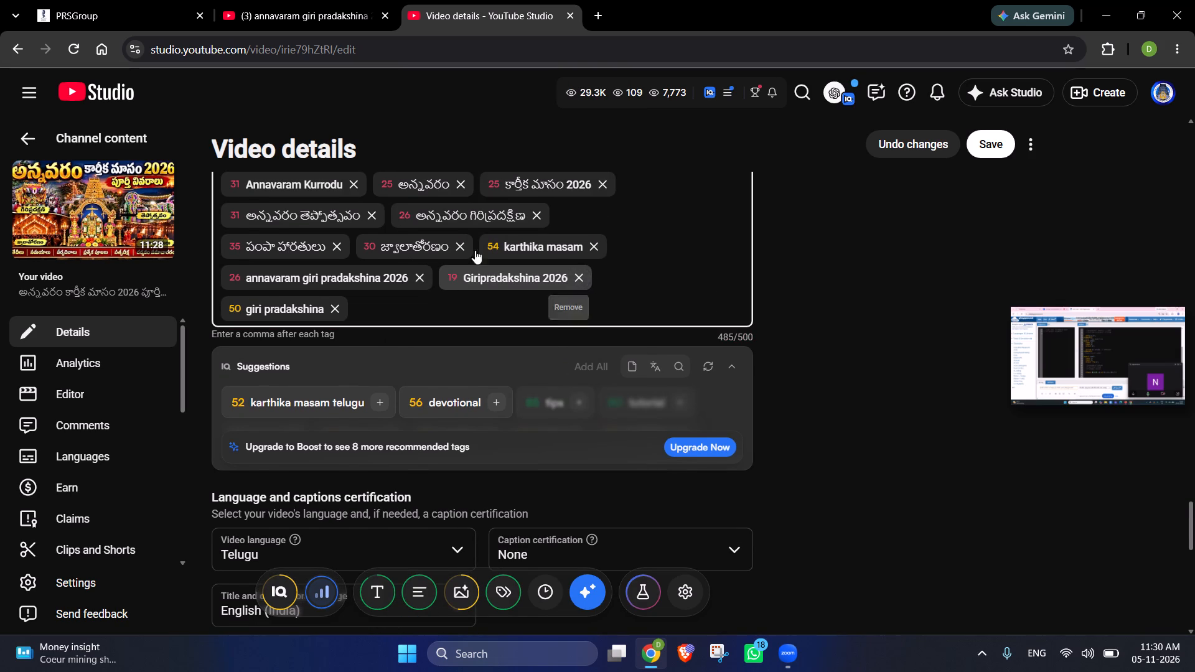
click(459, 245)
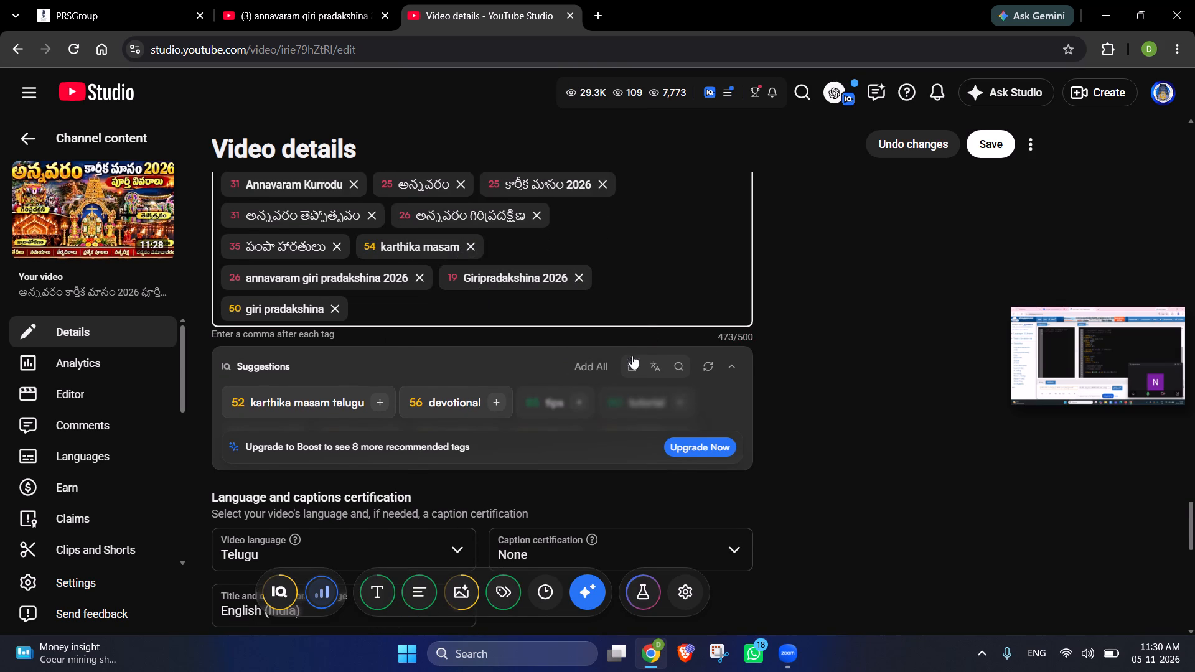
Add the suggested tags "karthika masam telugu" and "devotional", refresh the tag suggestions, and remove the tag "అన్నవరం".
click(381, 398)
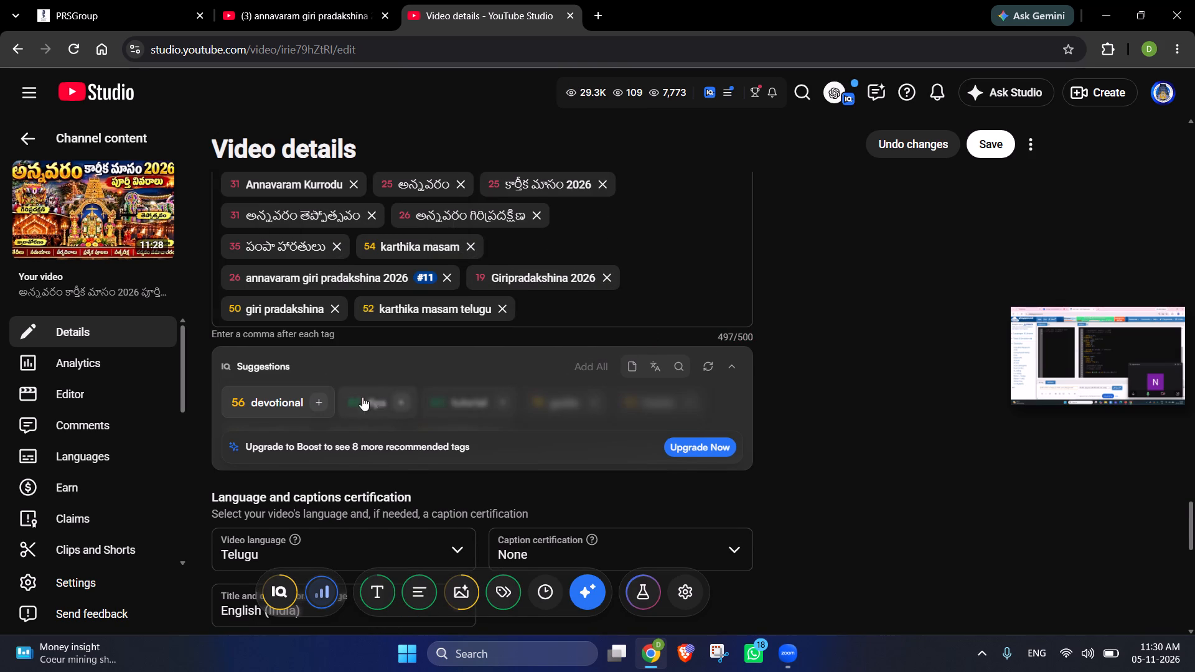
click(315, 399)
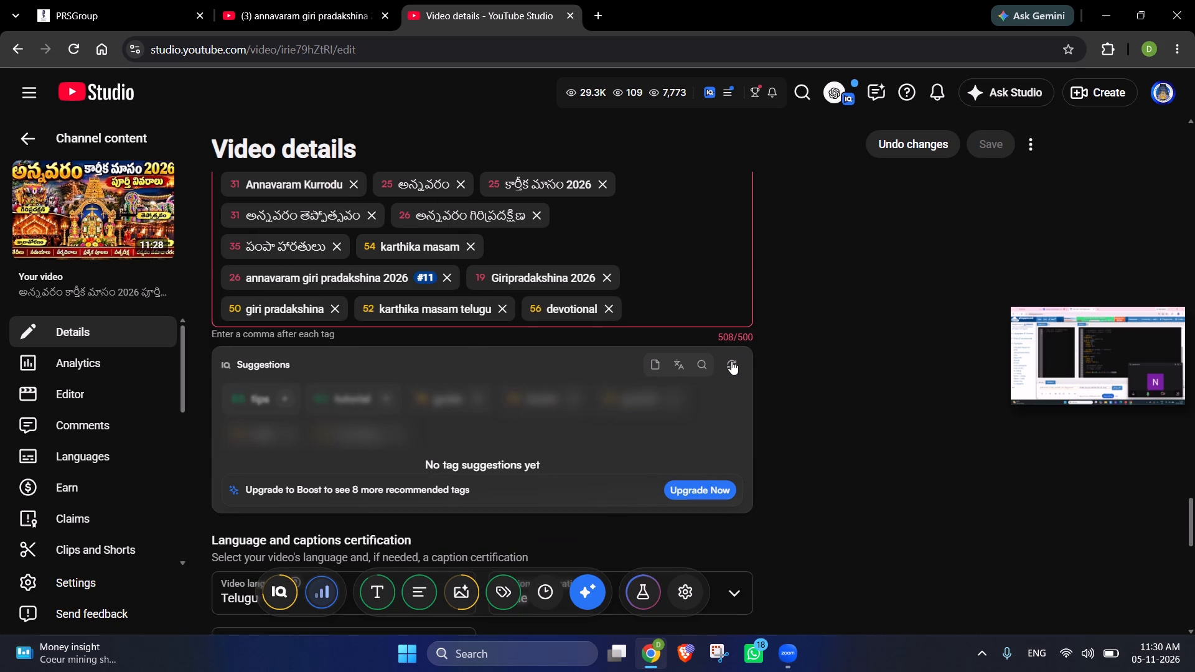
click(728, 367)
scroll(614, 314, up, 1)
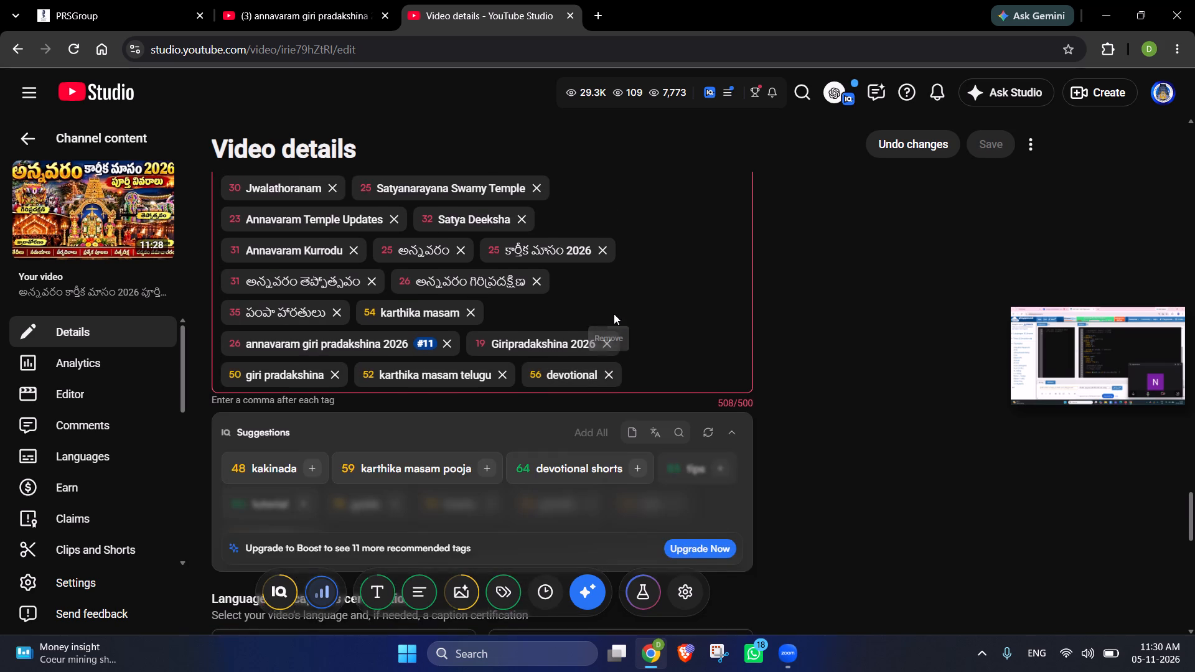
scroll(614, 314, up, 1)
click(459, 270)
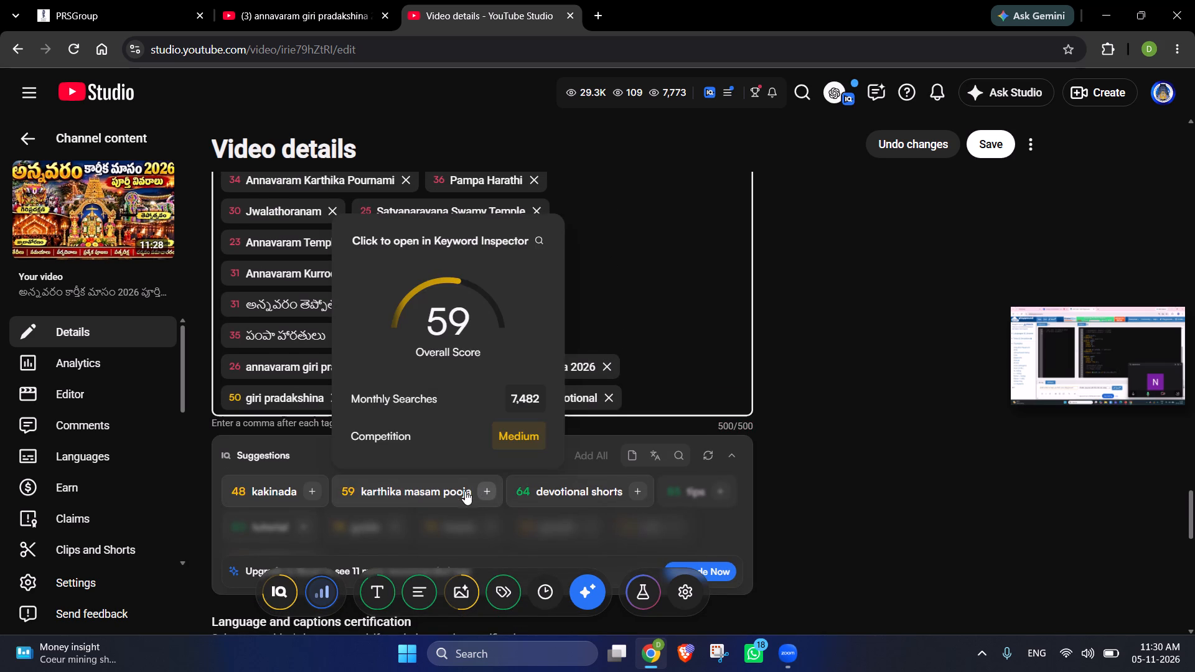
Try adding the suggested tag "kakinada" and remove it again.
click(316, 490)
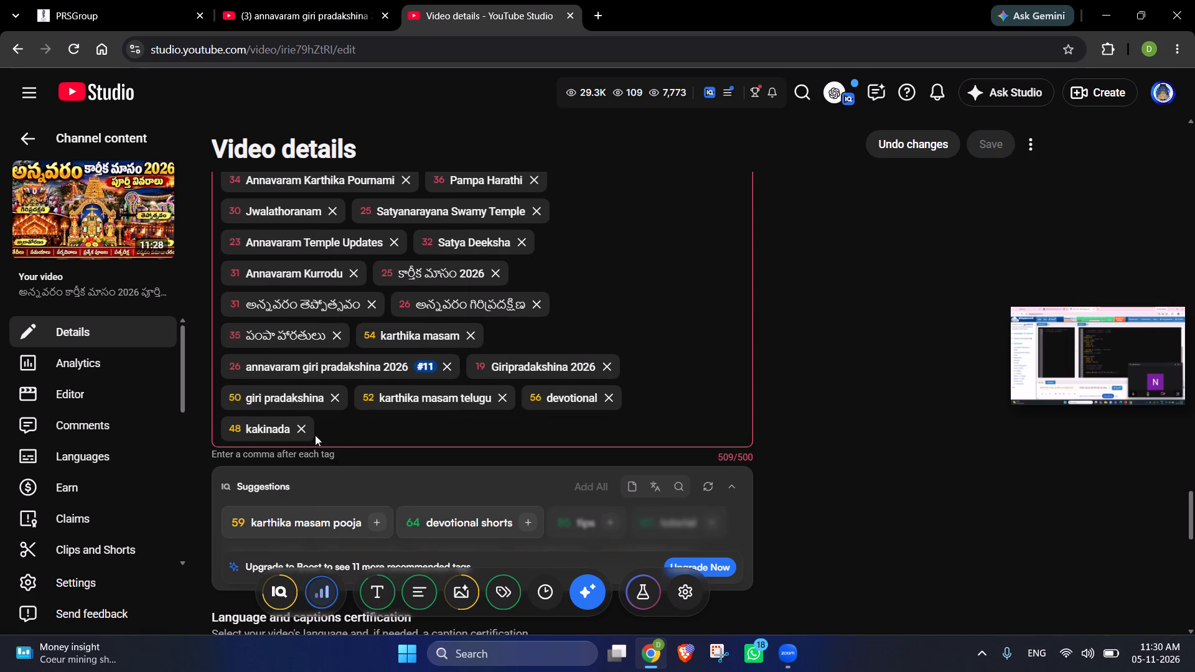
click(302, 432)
Save the changes to the video's tags.
scroll(814, 204, up, 5)
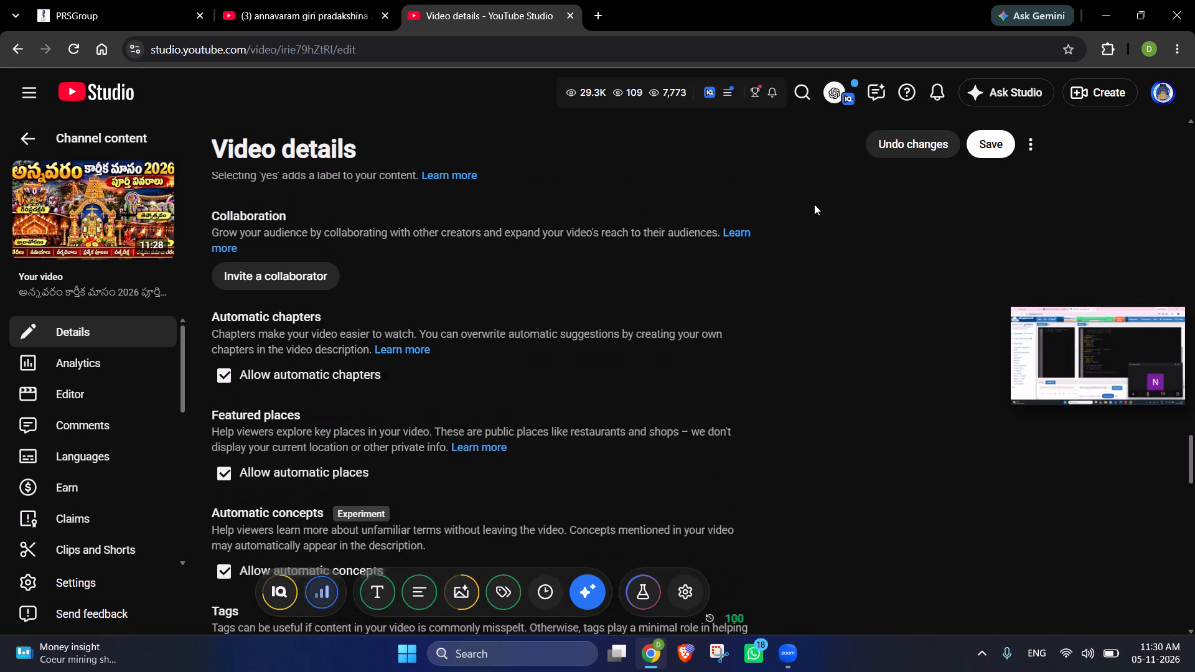
scroll(883, 232, up, 2)
click(999, 138)
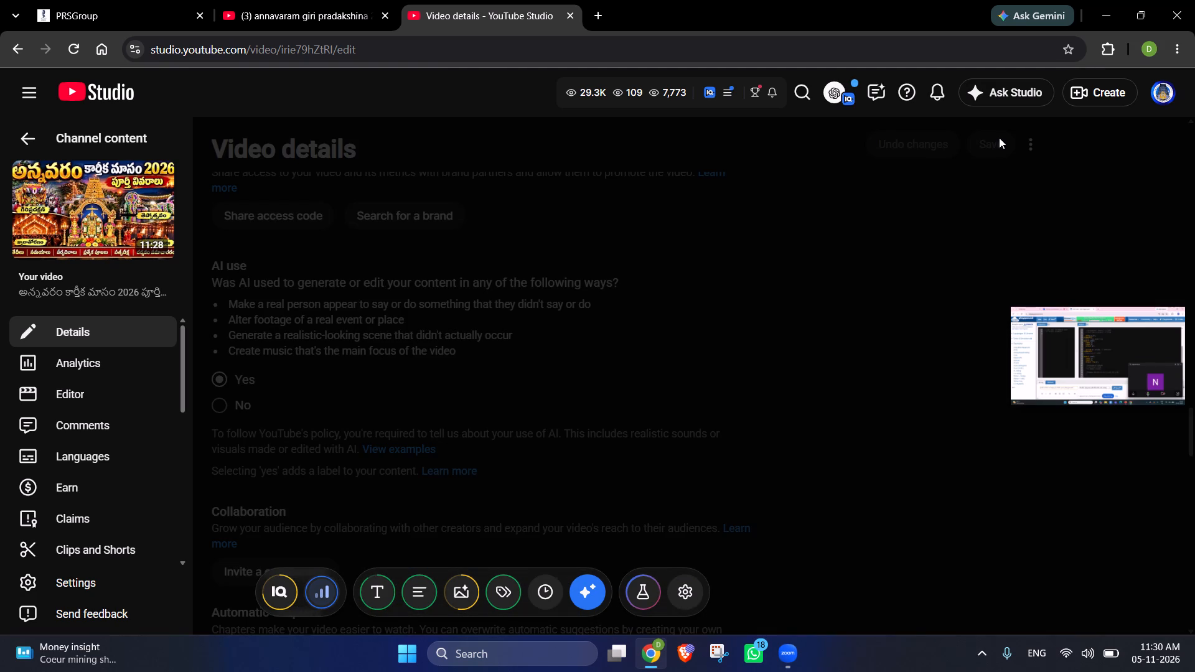
Look over the video's title and description and return to the channel's video list.
scroll(893, 544, up, 10)
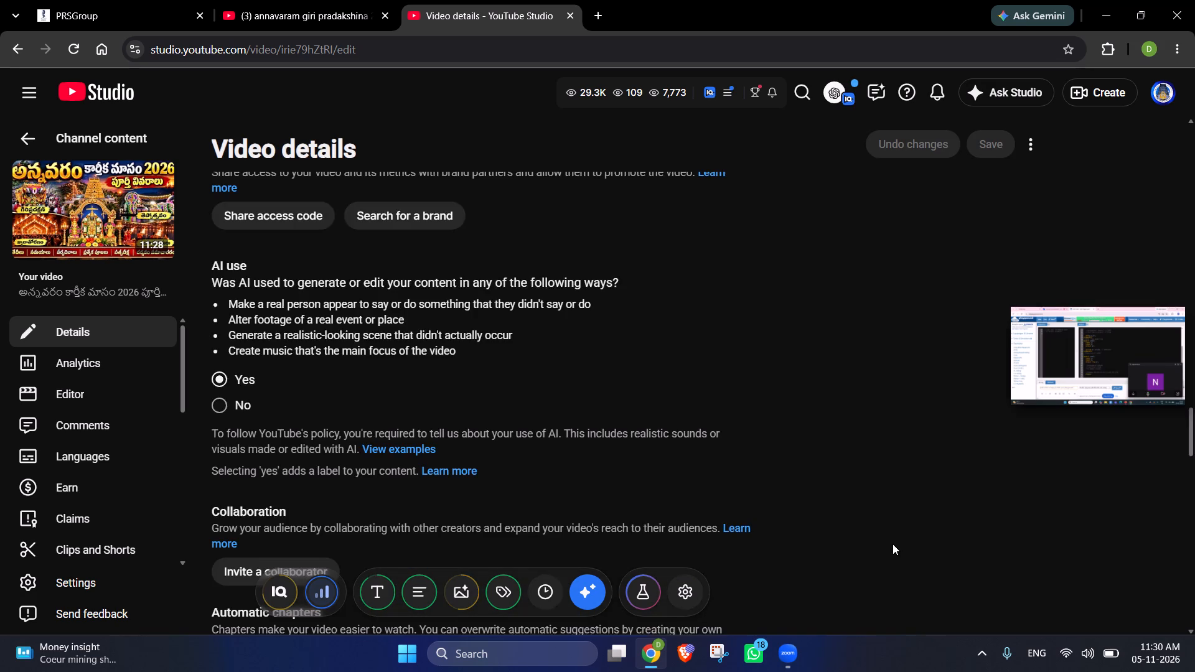
scroll(893, 544, up, 13)
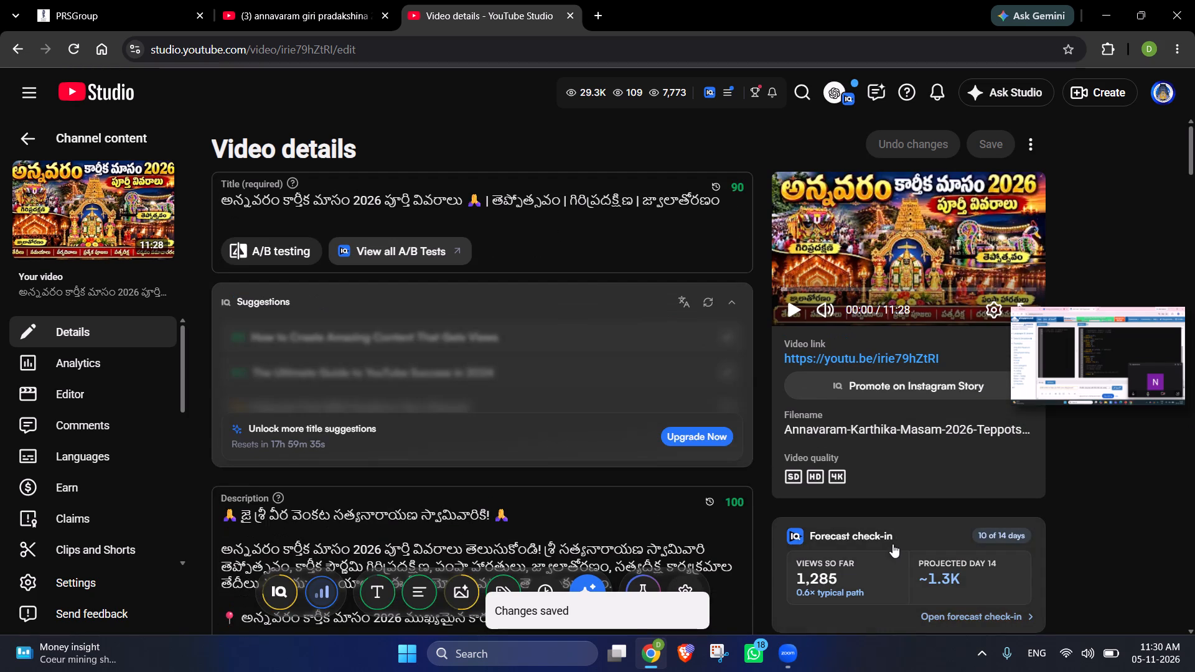
scroll(740, 426, down, 3)
scroll(740, 426, right, 6)
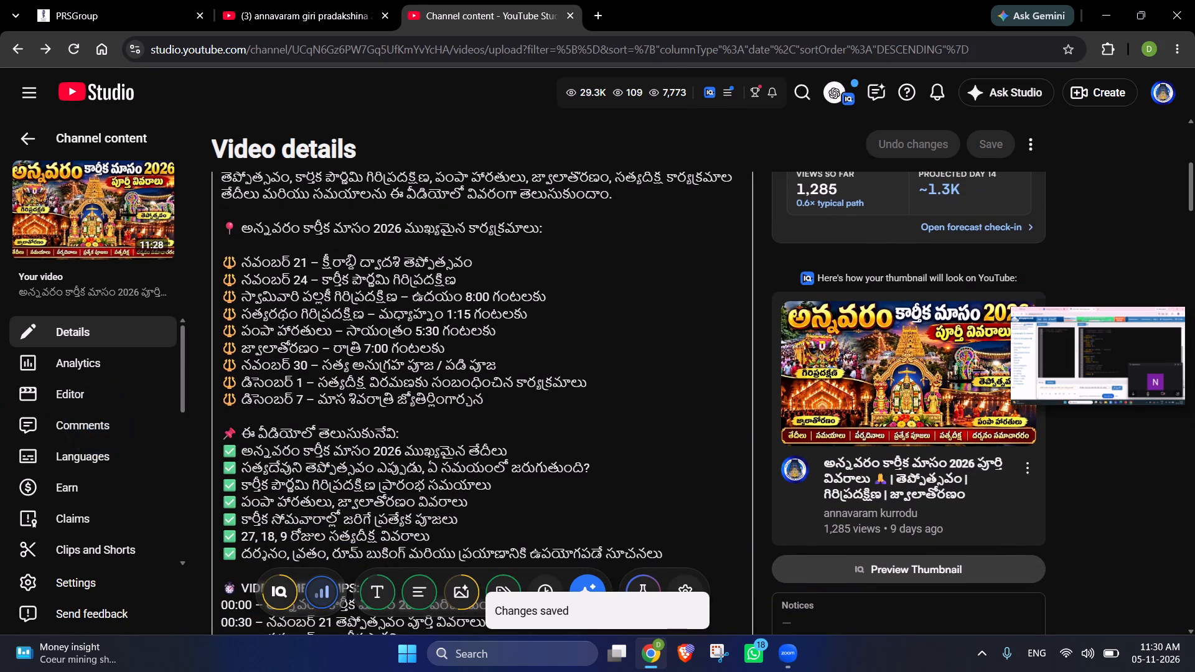
scroll(740, 426, down, 1)
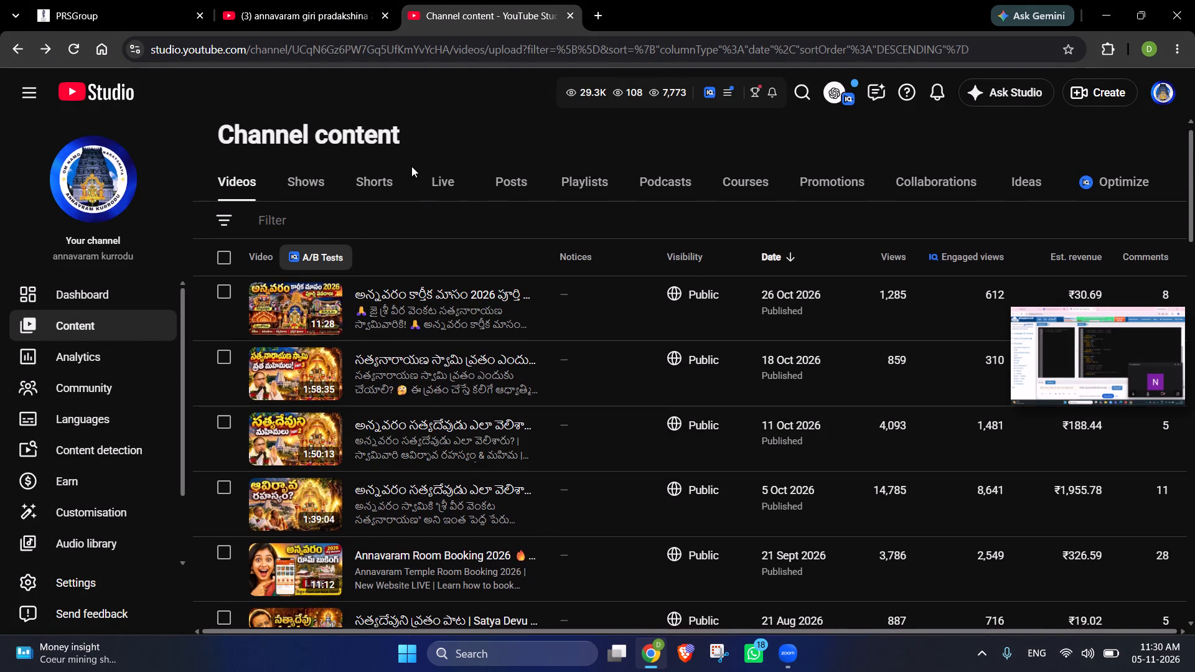
Rerun the YouTube search for "annavaram giri pradakshina 2026" and examine how the channel's videos and Shorts rank against competitors.
click(285, 0)
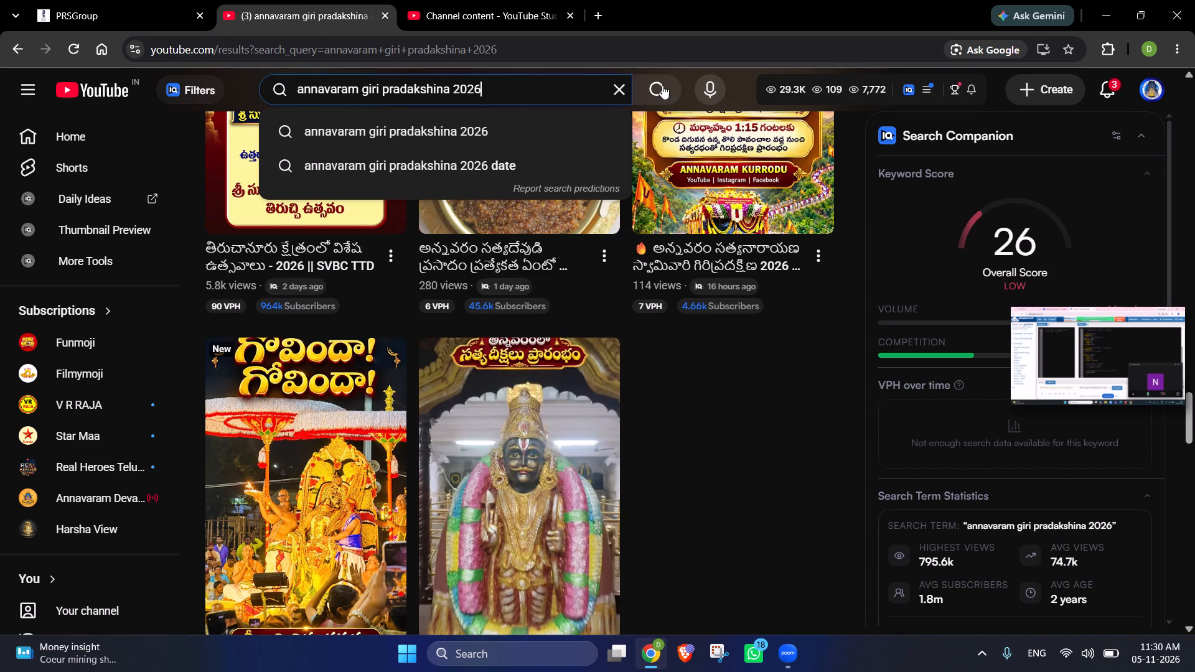
click(663, 85)
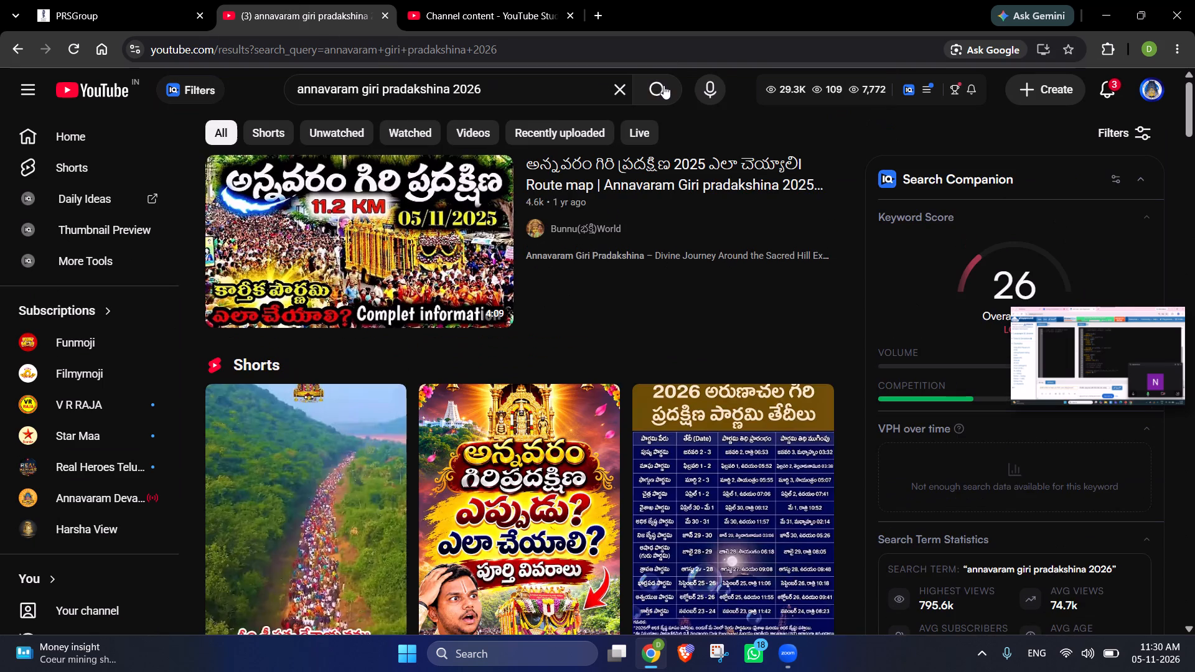
scroll(663, 85, down, 2)
scroll(663, 85, up, 1)
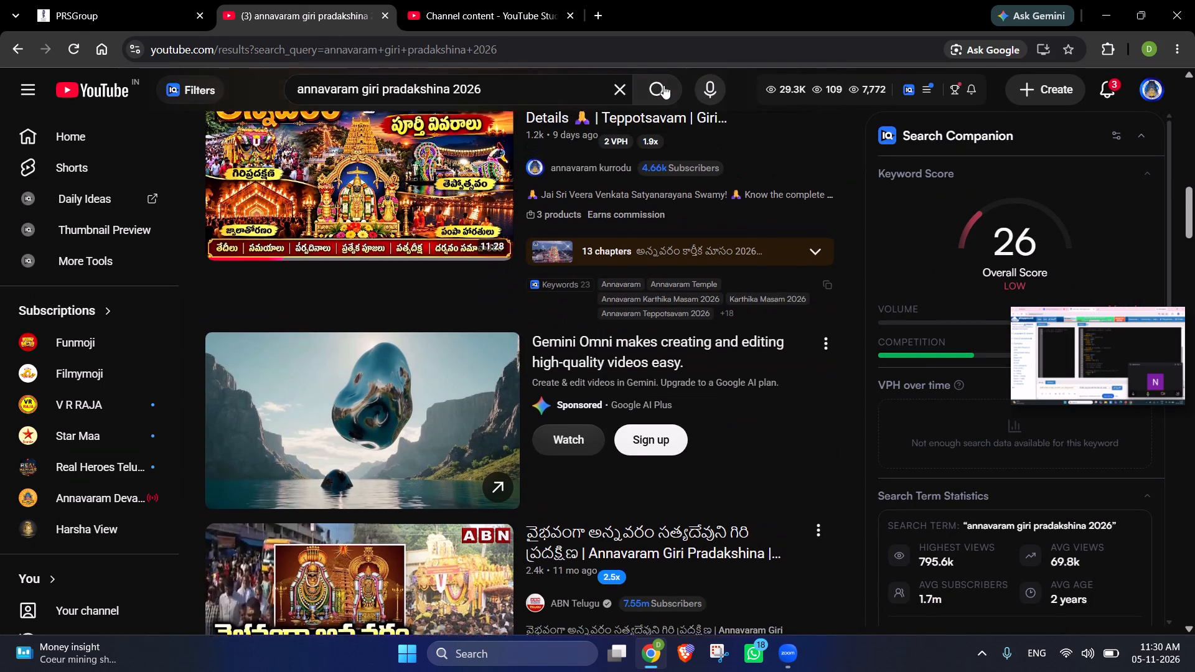
scroll(663, 85, up, 1)
scroll(777, 309, down, 4)
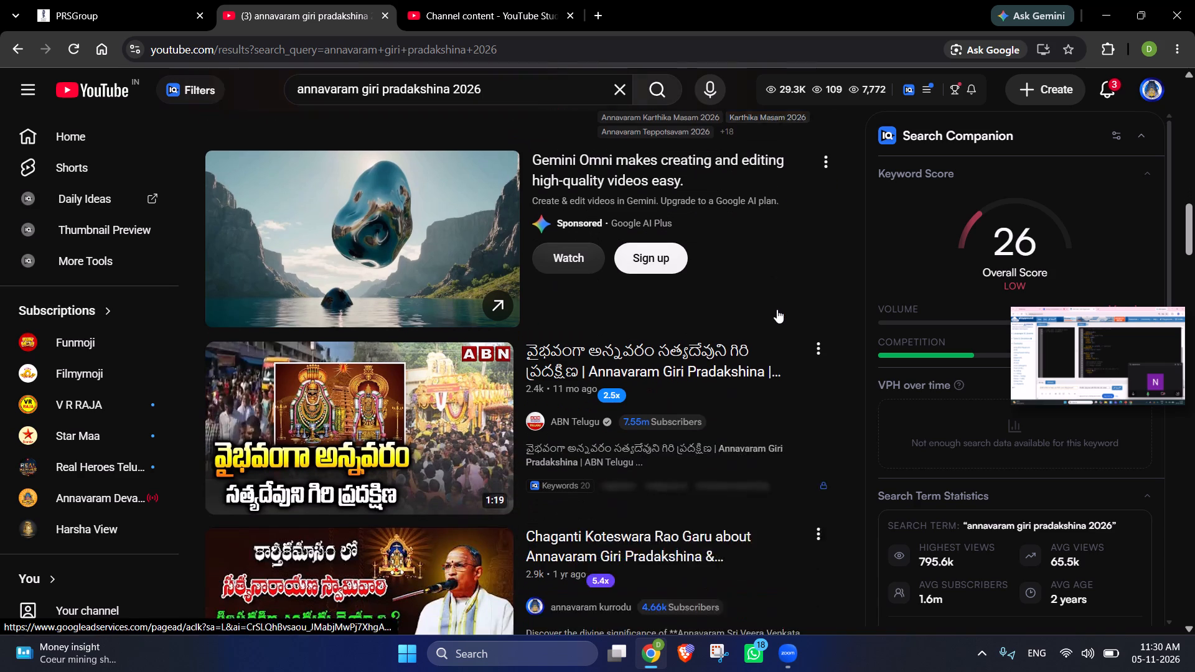
scroll(777, 309, down, 1)
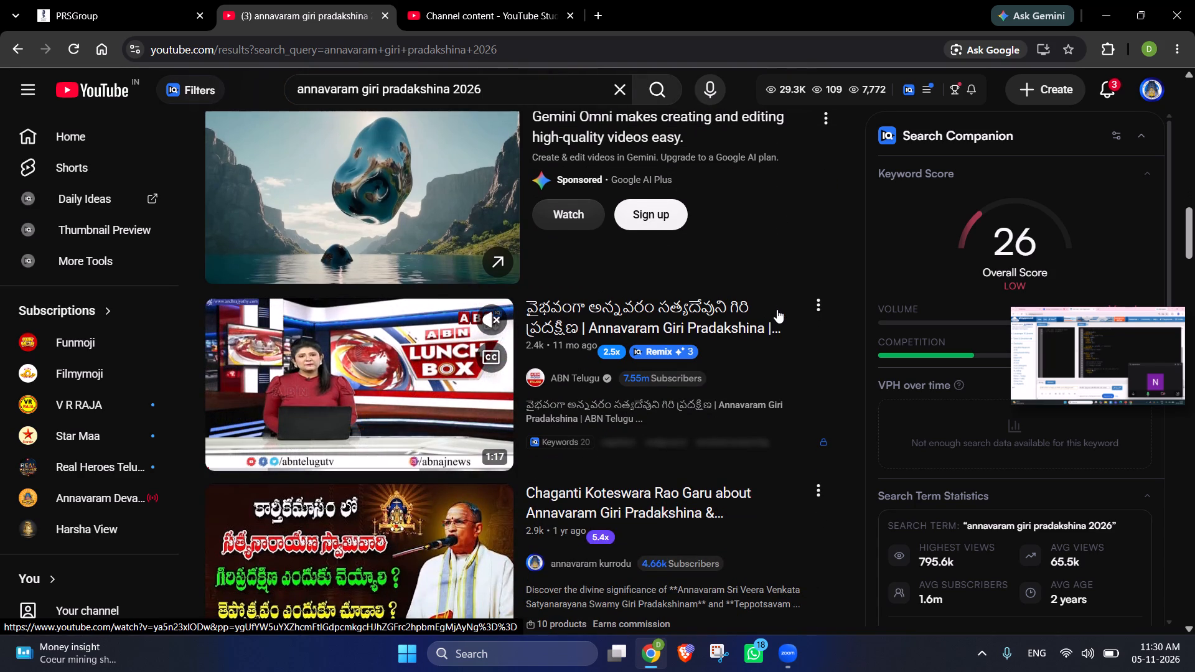
scroll(777, 309, down, 6)
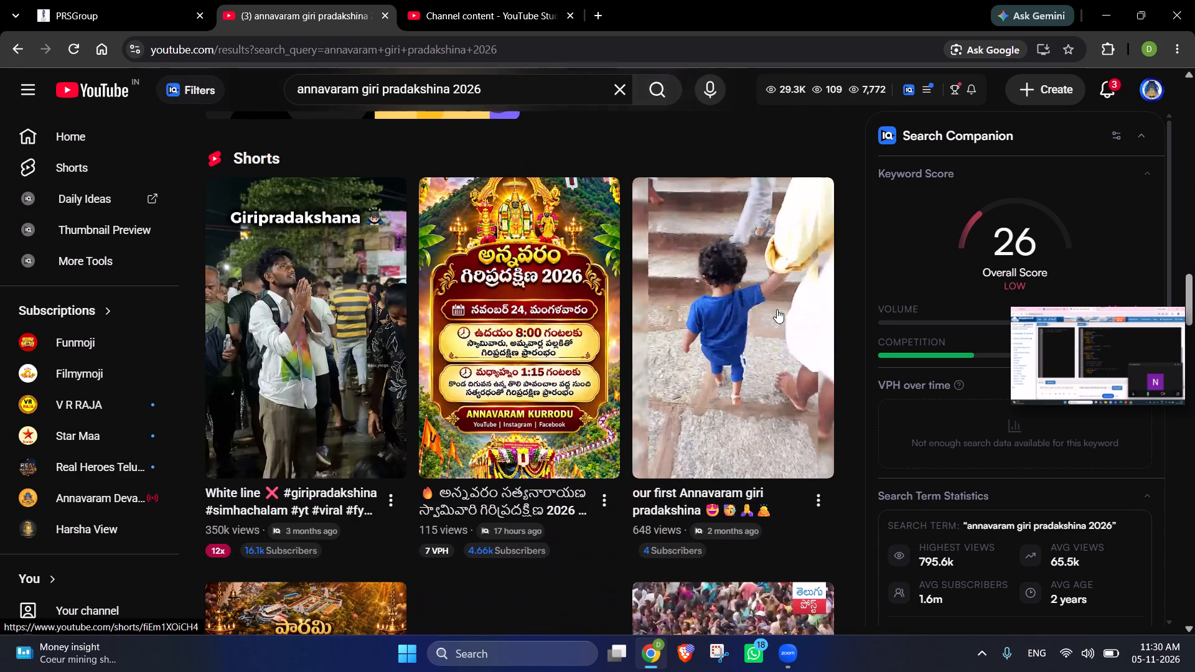
scroll(777, 309, down, 8)
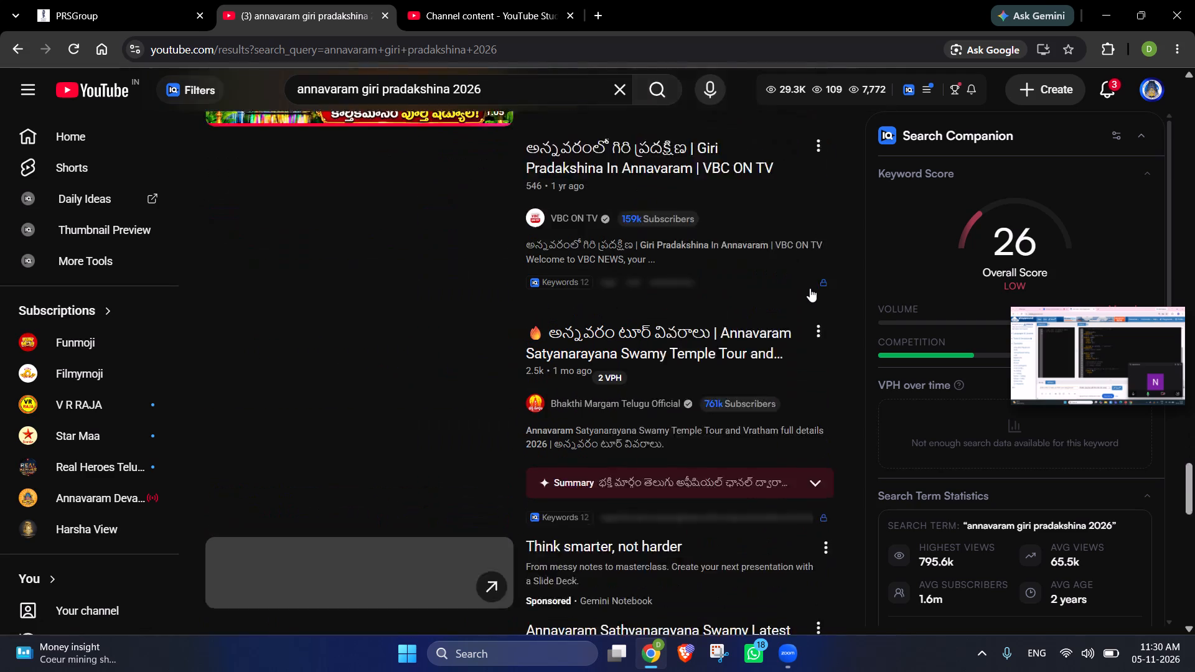
scroll(810, 288, down, 1)
scroll(810, 288, right, 2)
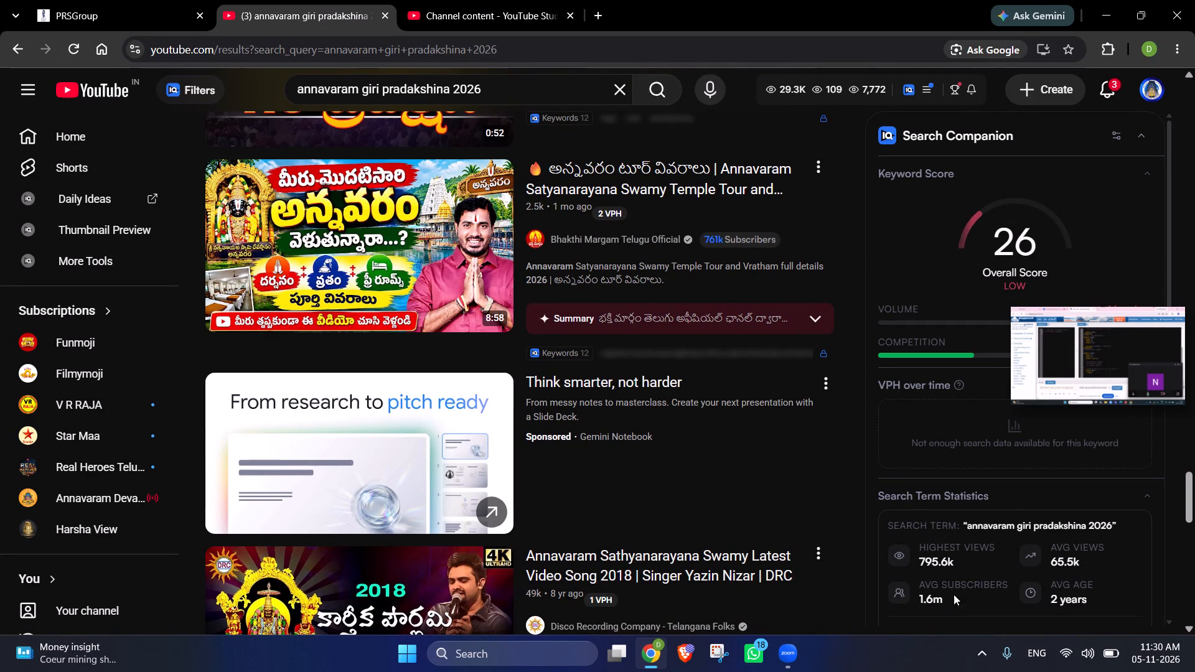
scroll(1010, 414, up, 19)
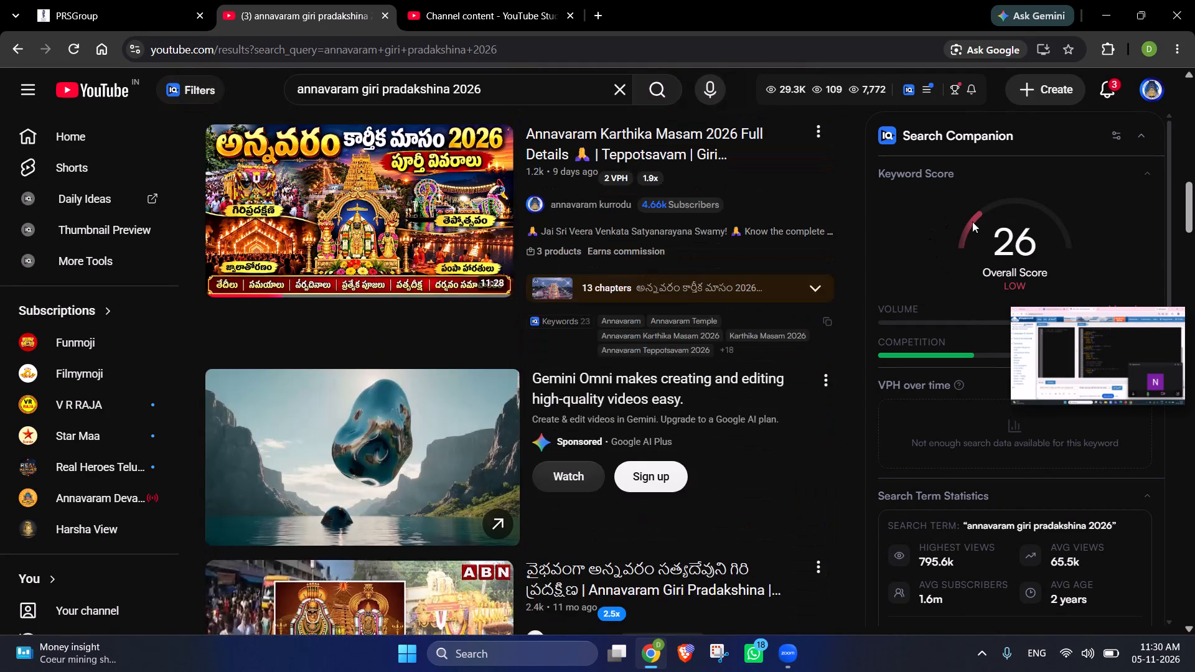
scroll(972, 222, up, 13)
Examine the search term's statistics, top channels and related keywords, and check the related keyword "annavaram" in Keyword Inspector.
scroll(972, 214, down, 5)
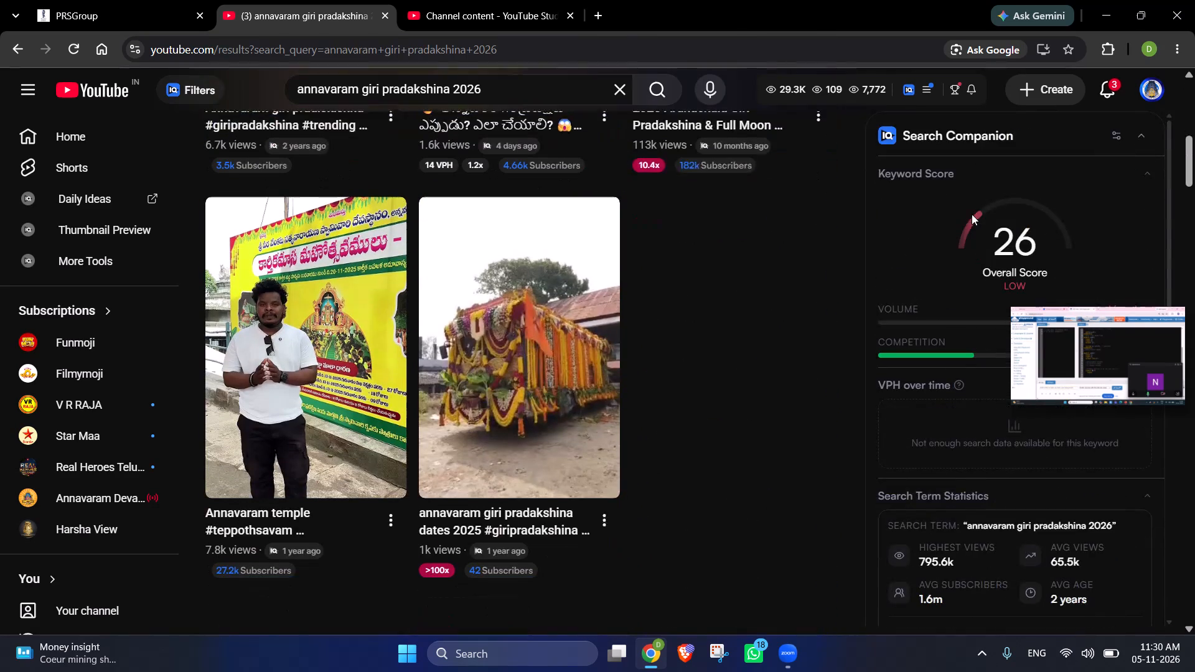
scroll(972, 214, down, 3)
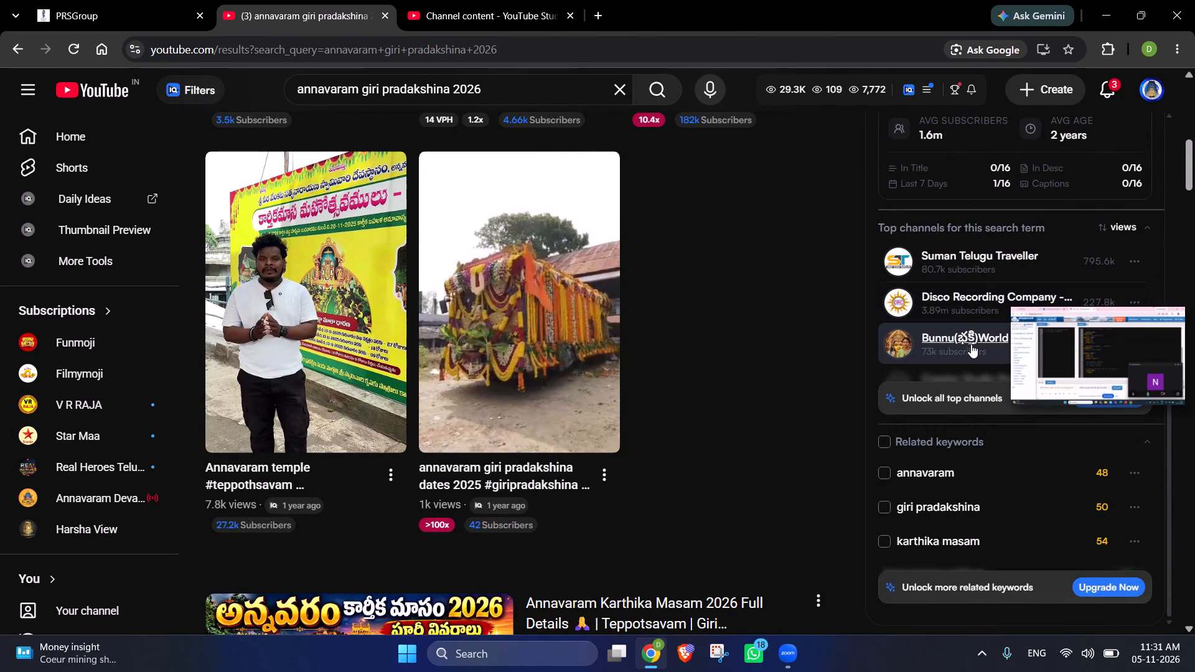
scroll(975, 382, up, 10)
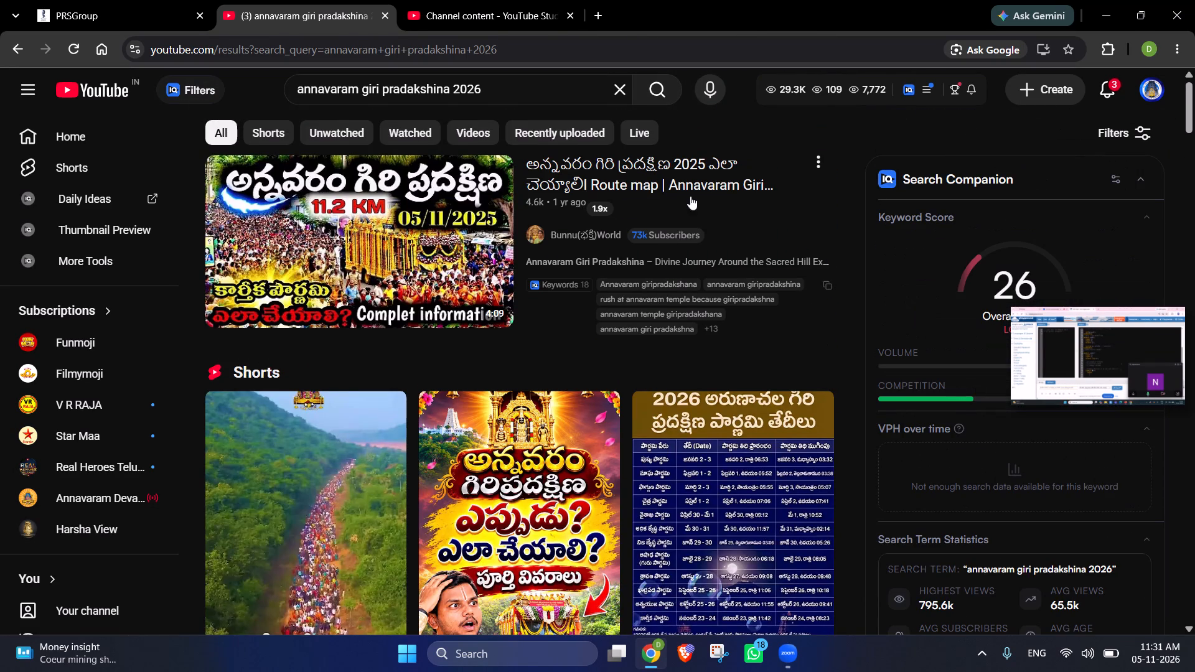
scroll(843, 357, down, 3)
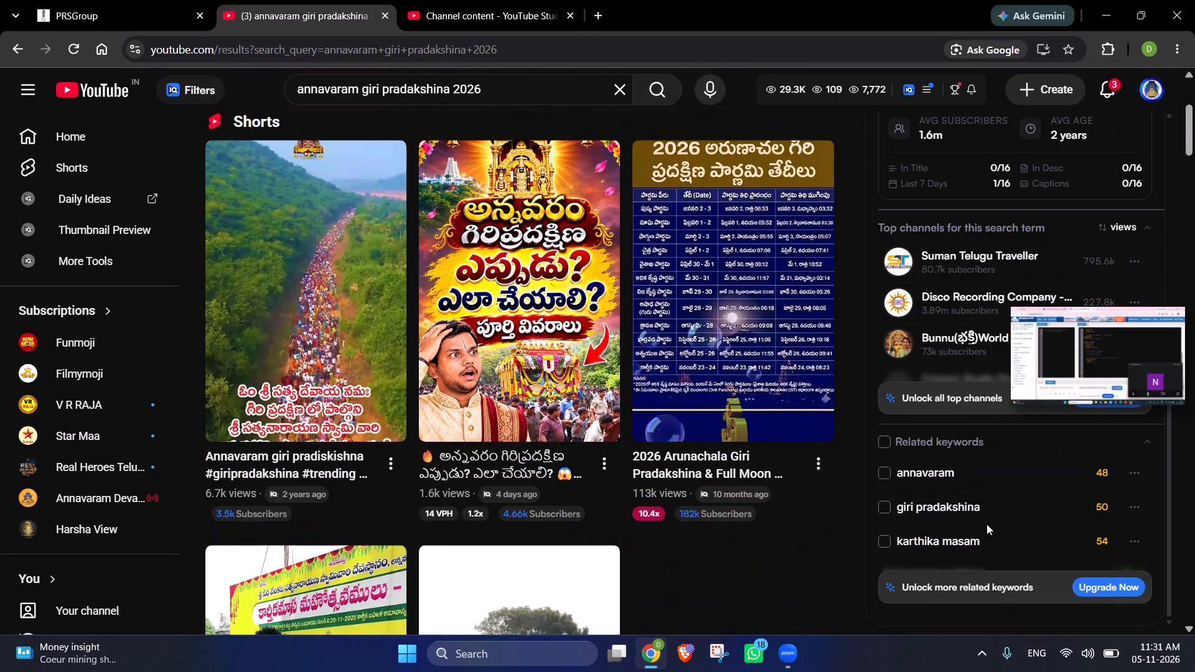
click(936, 469)
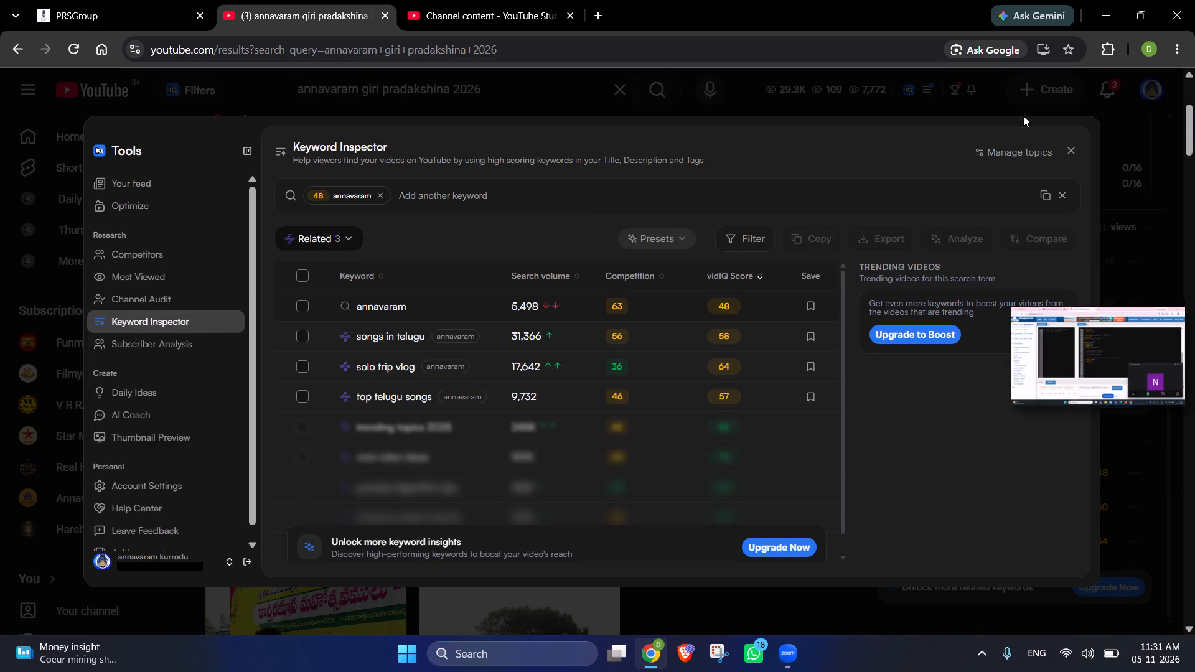
click(1074, 155)
Close the YouTube search results and the channel content page.
scroll(794, 309, up, 8)
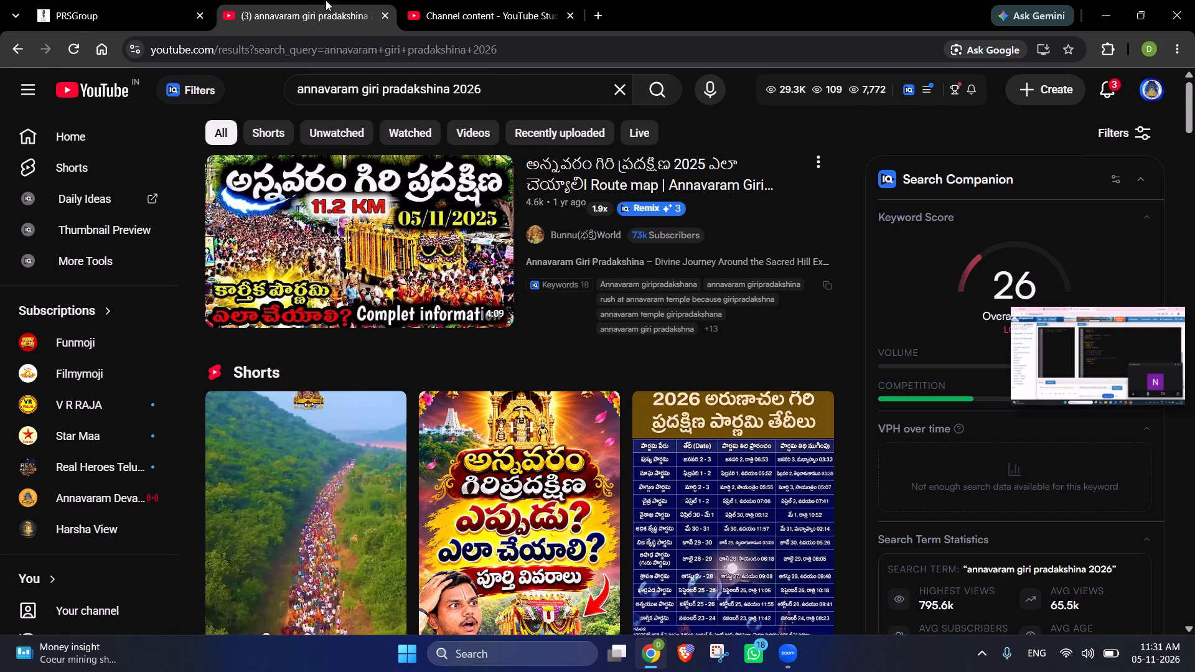
click(387, 20)
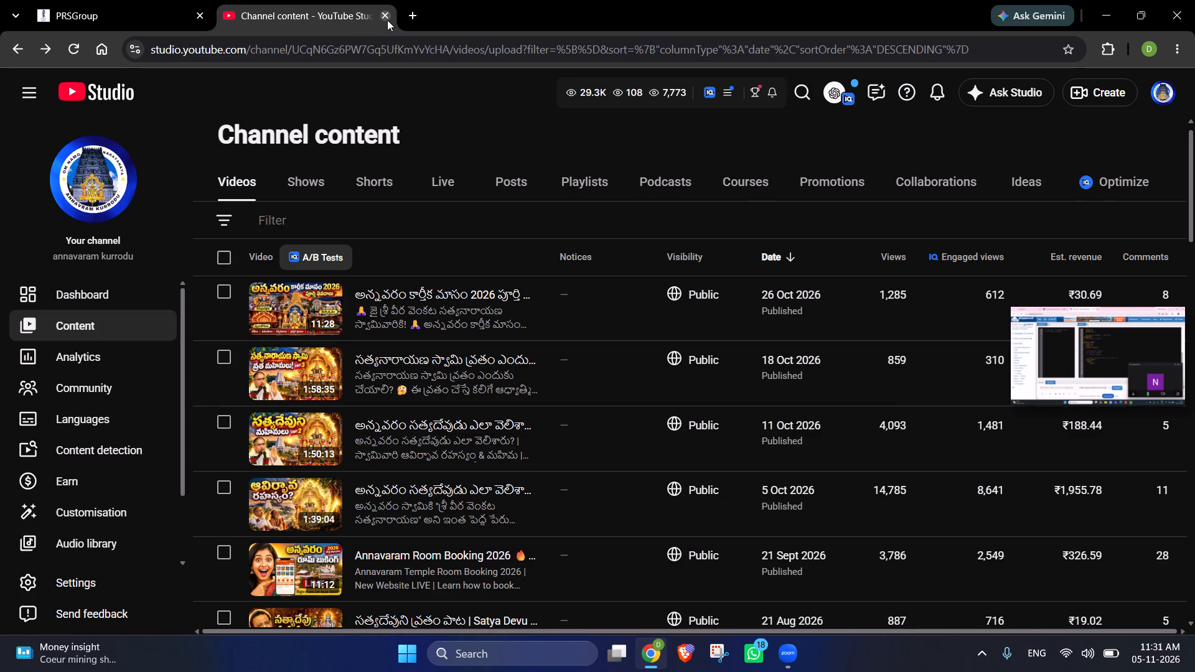
click(387, 20)
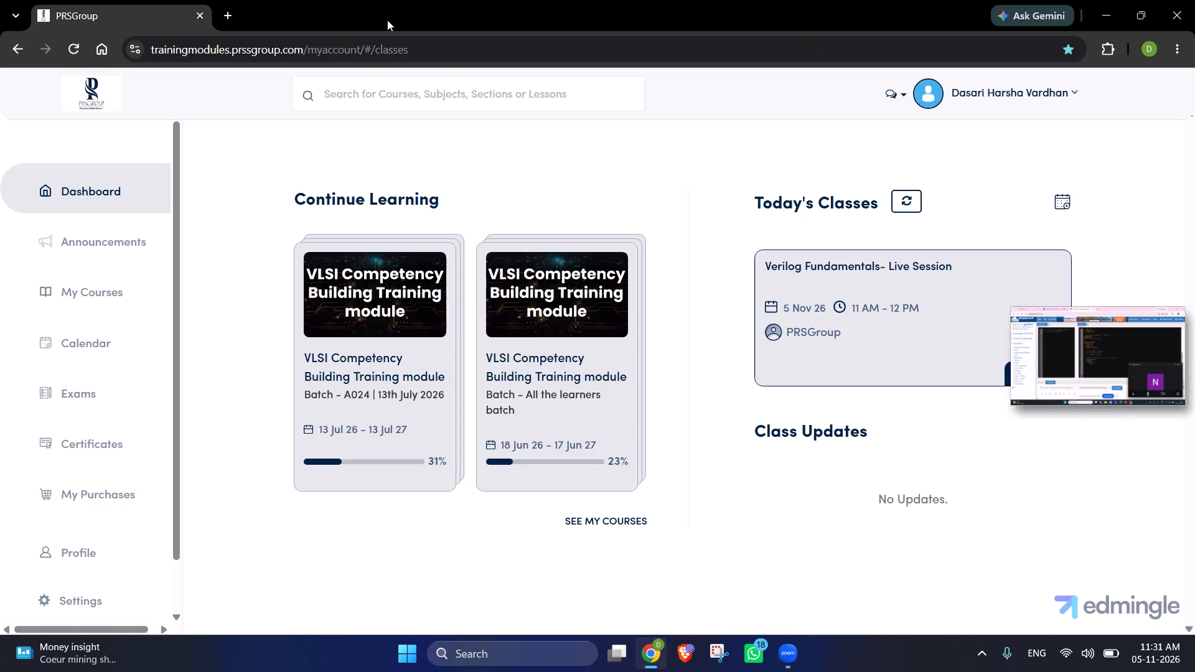